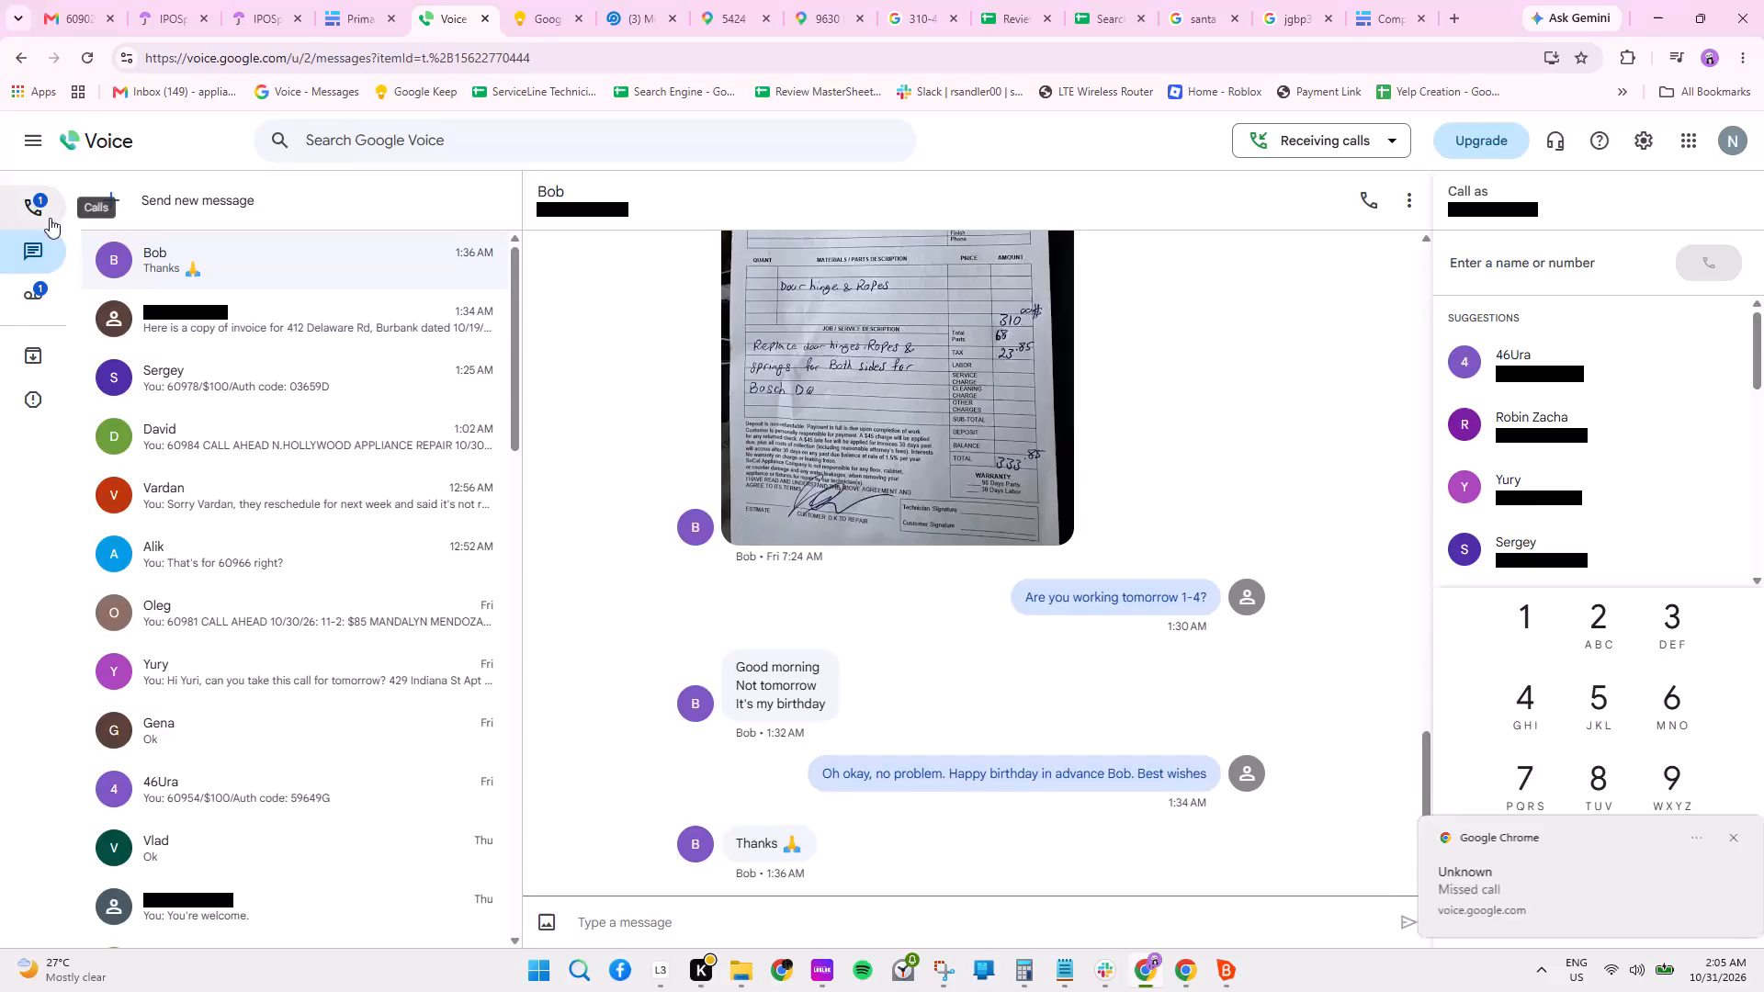
Check the unknown caller's missed call, play Gena's new voicemail, and return to the message list.
left_click(37, 211)
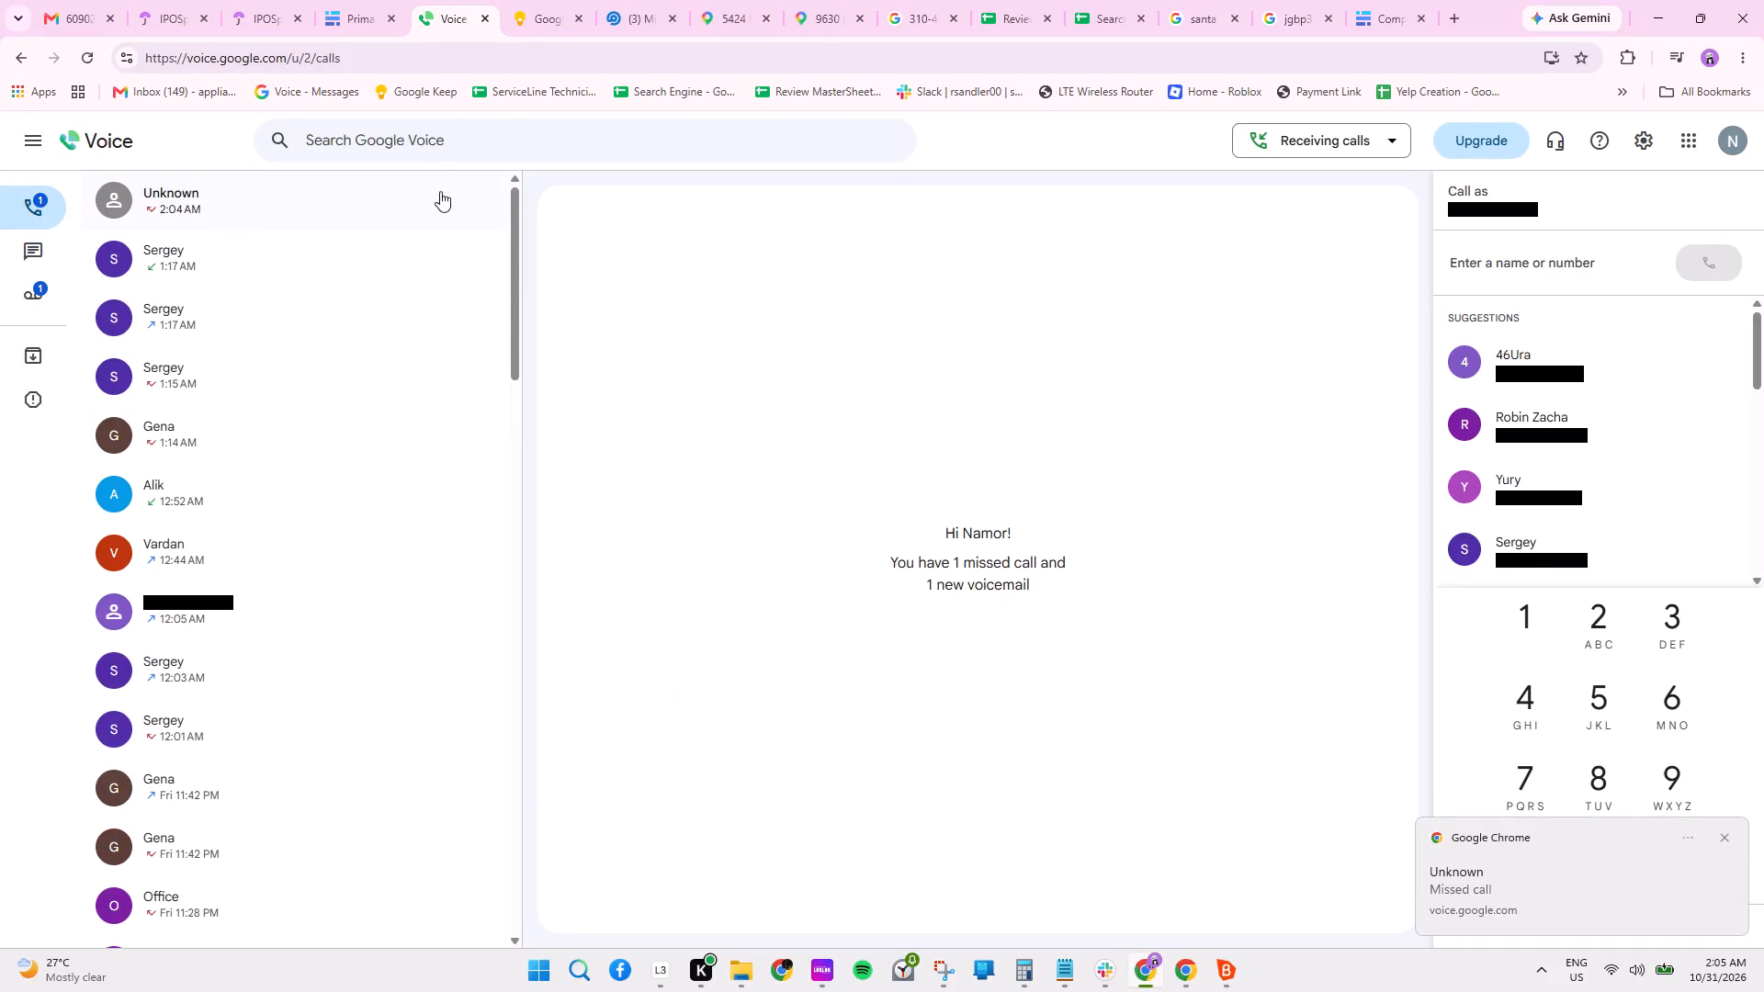
left_click(348, 190)
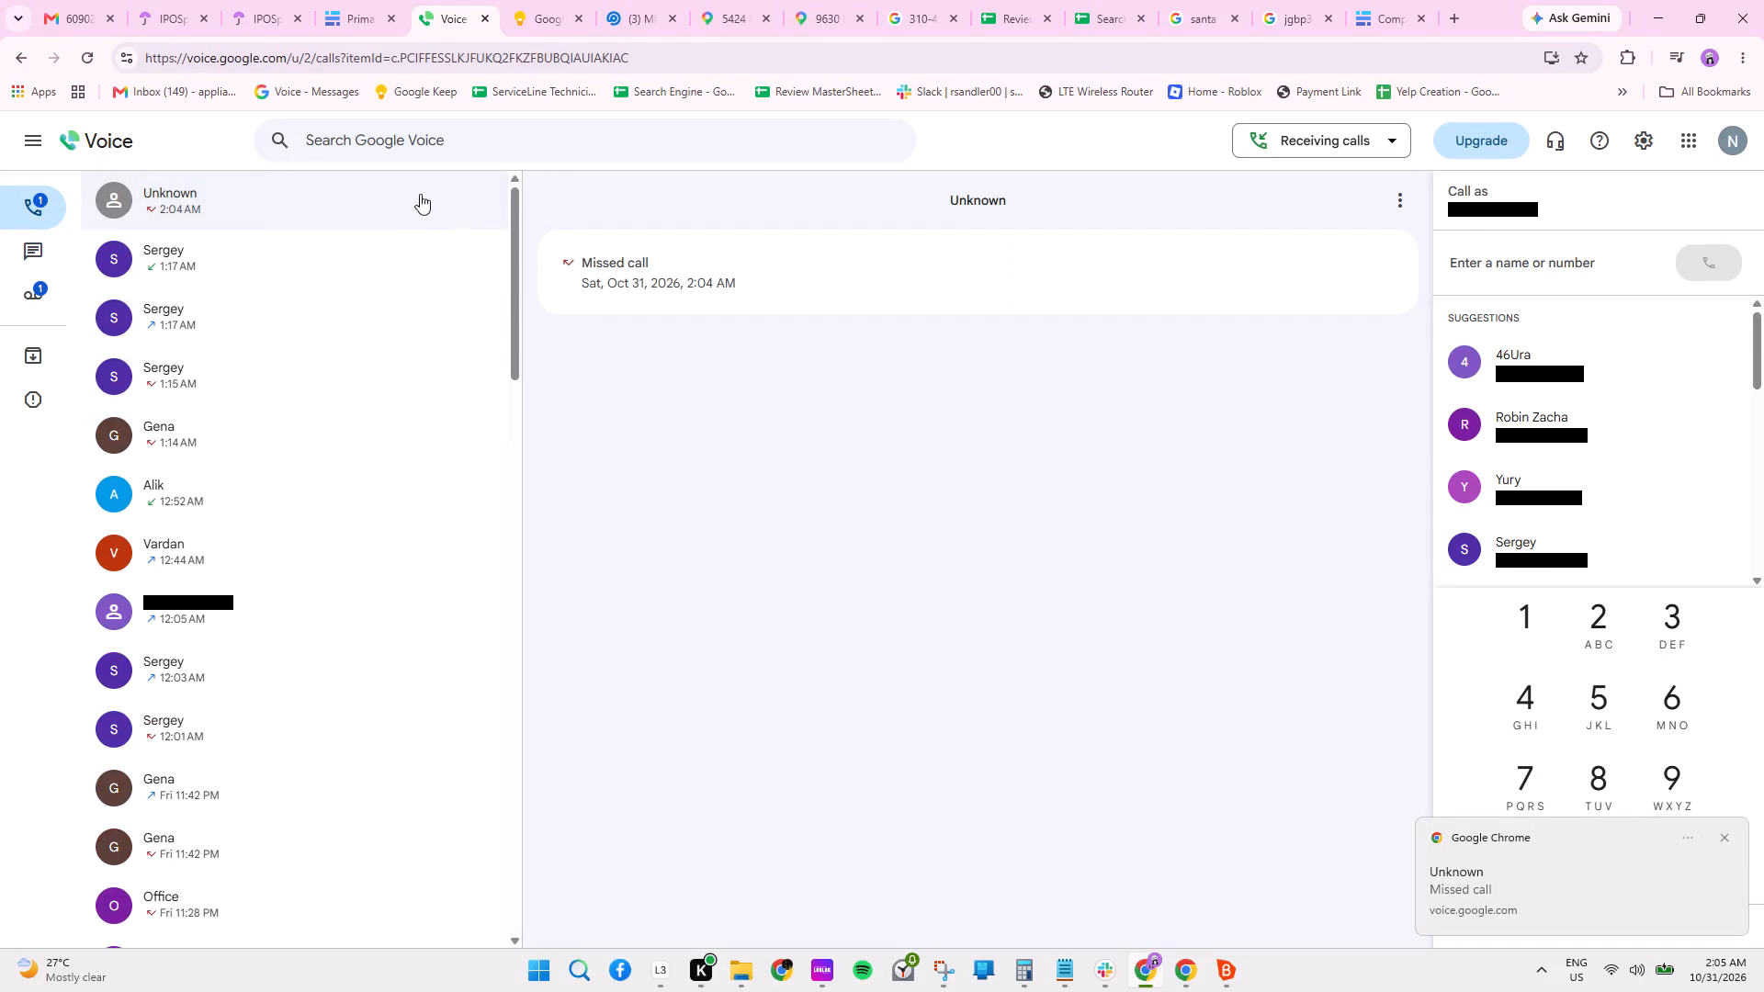
left_click(38, 296)
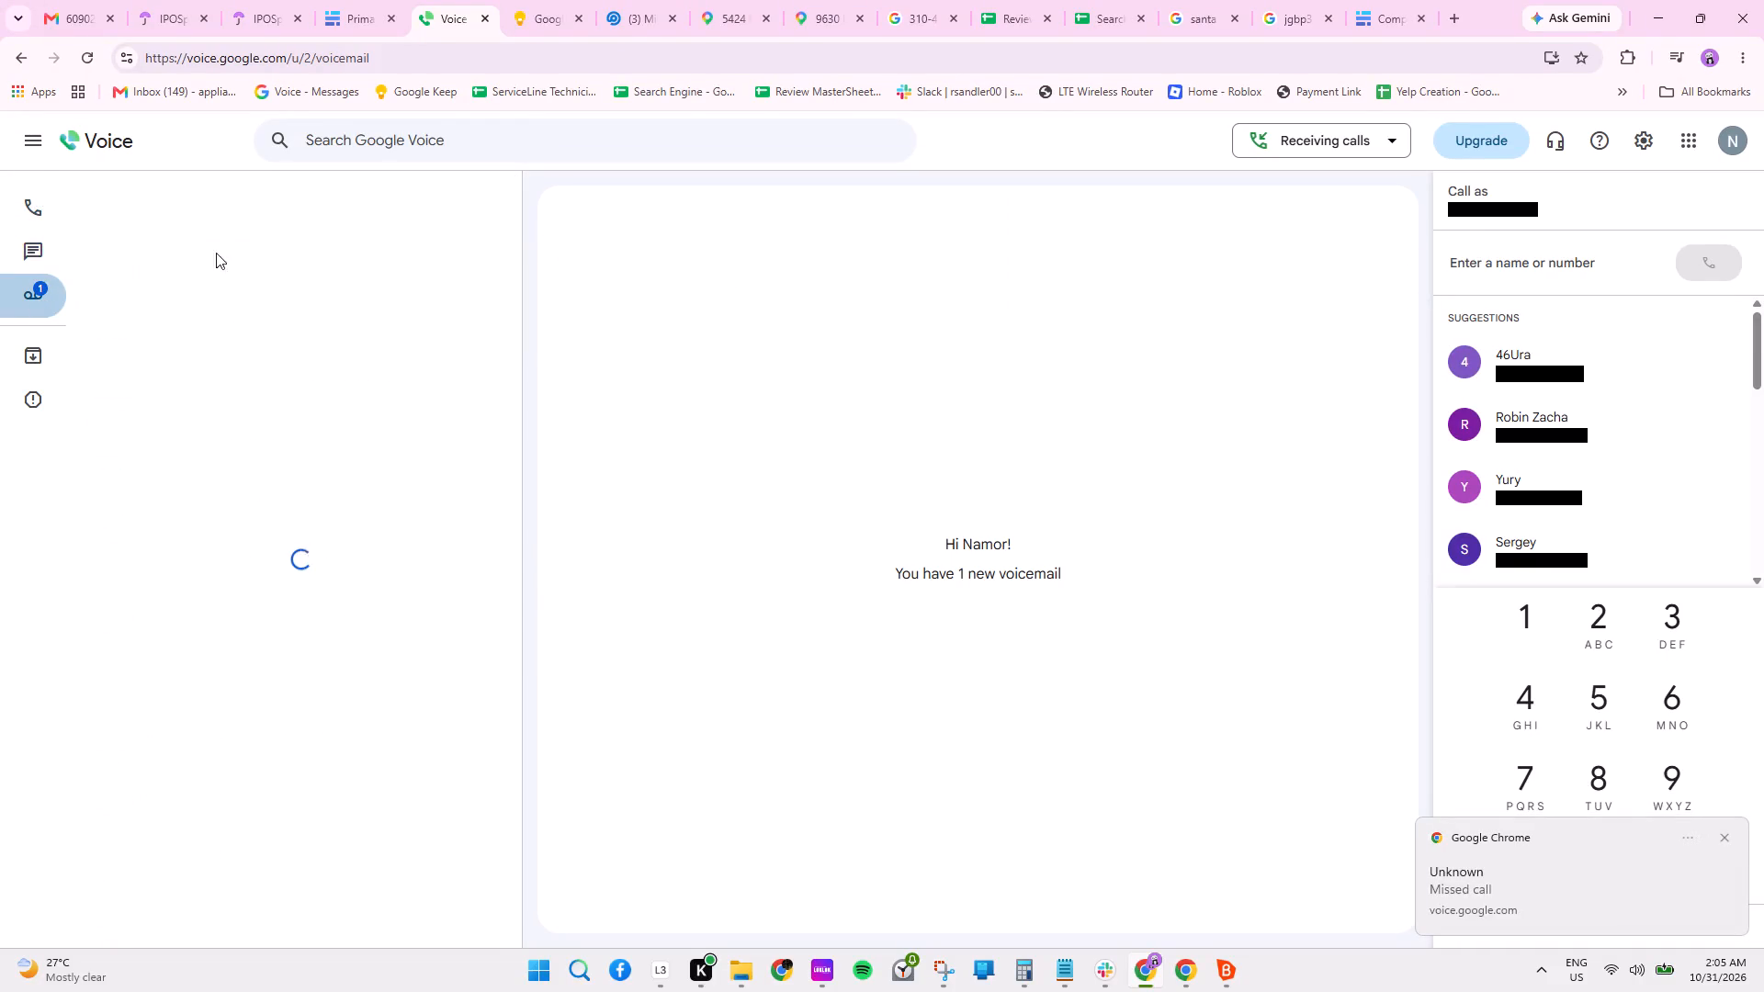
left_click(325, 219)
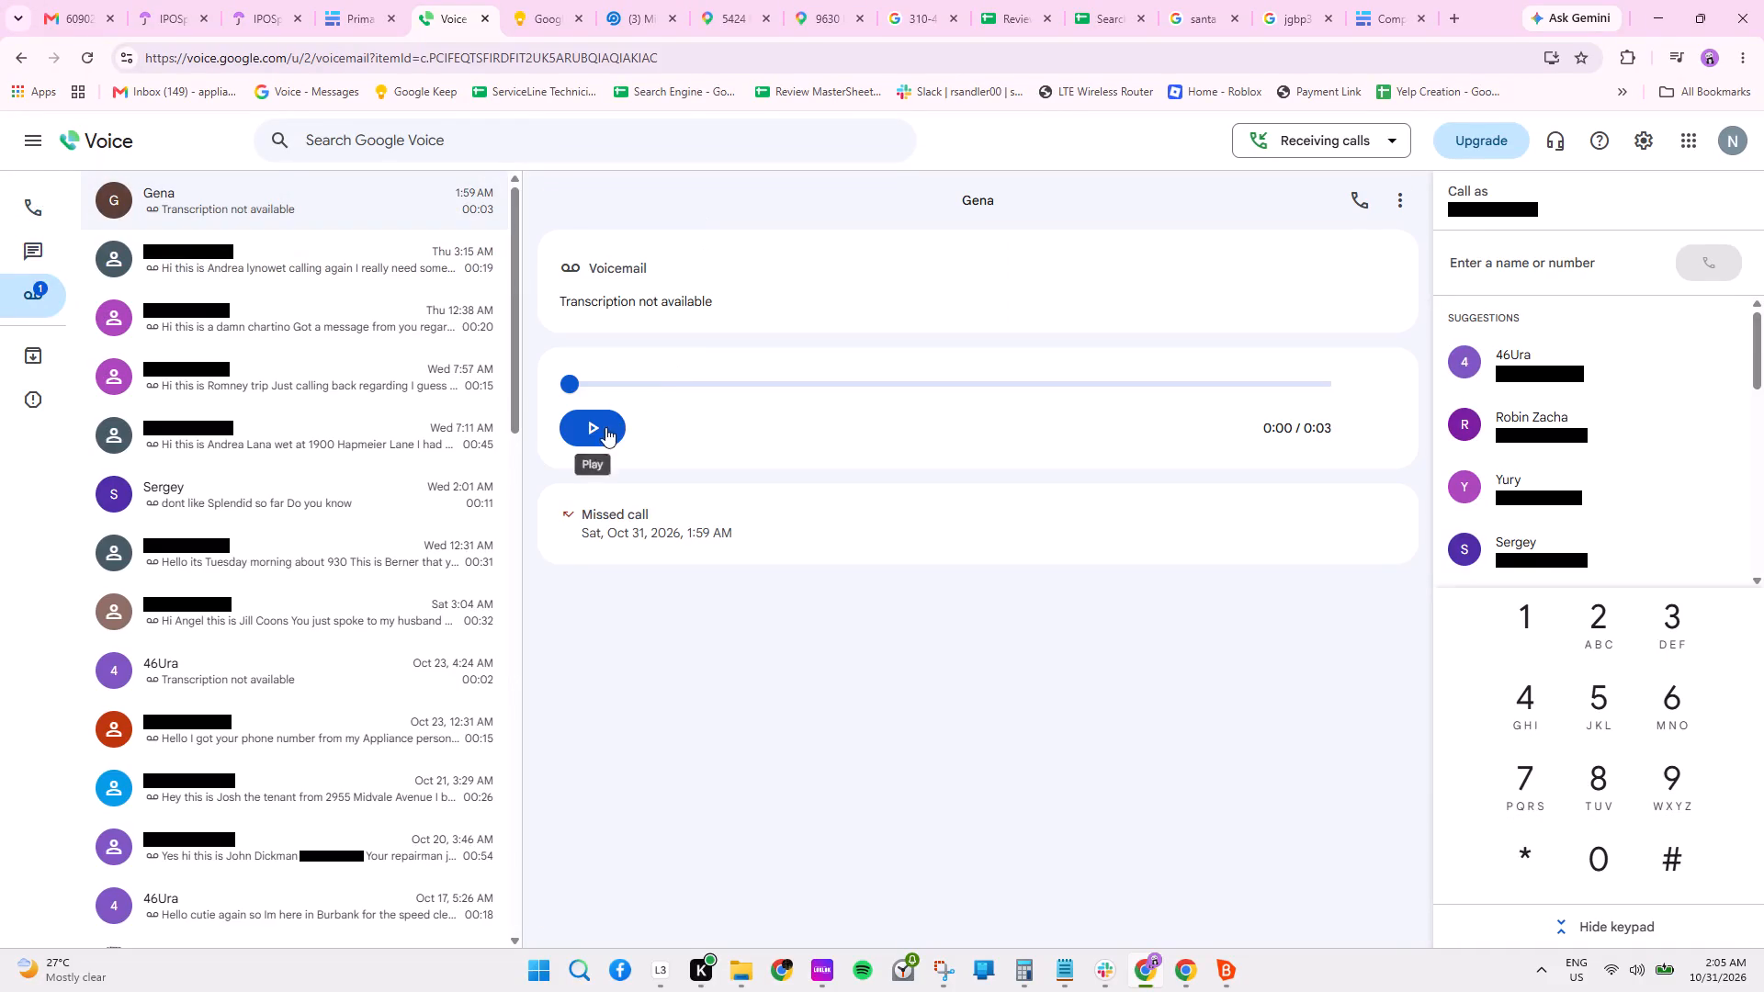
left_click(605, 427)
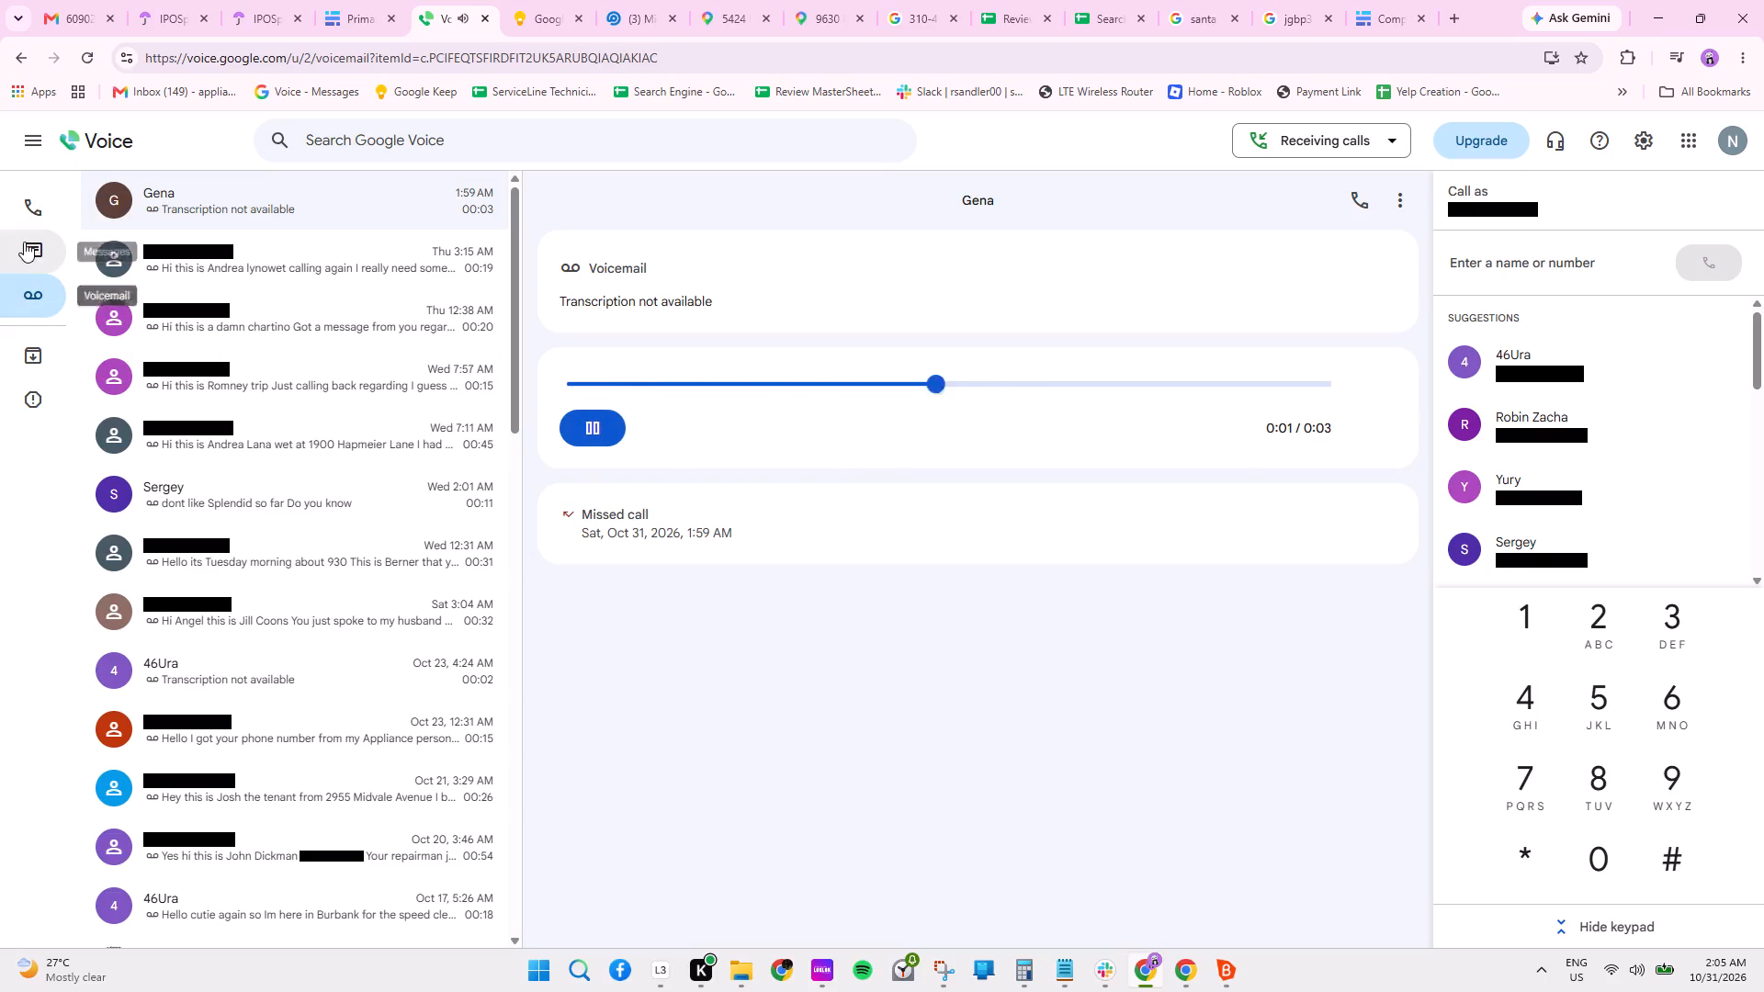
left_click(23, 246)
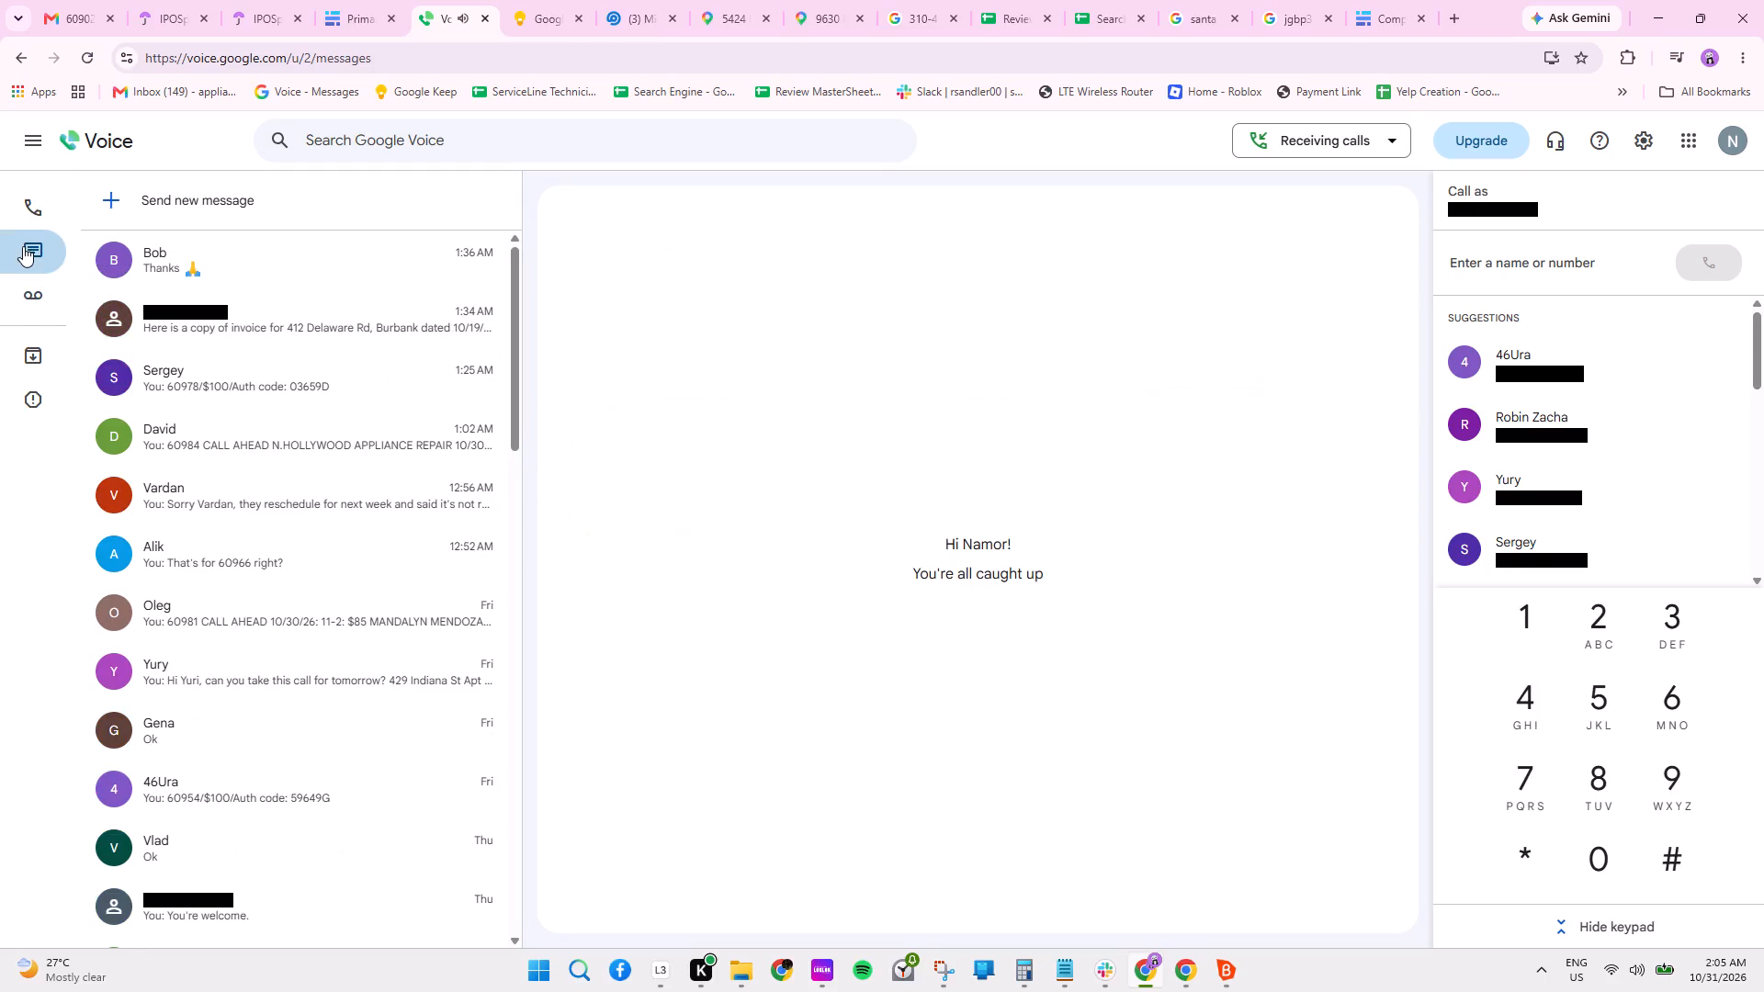
left_click(28, 209)
left_click(290, 206)
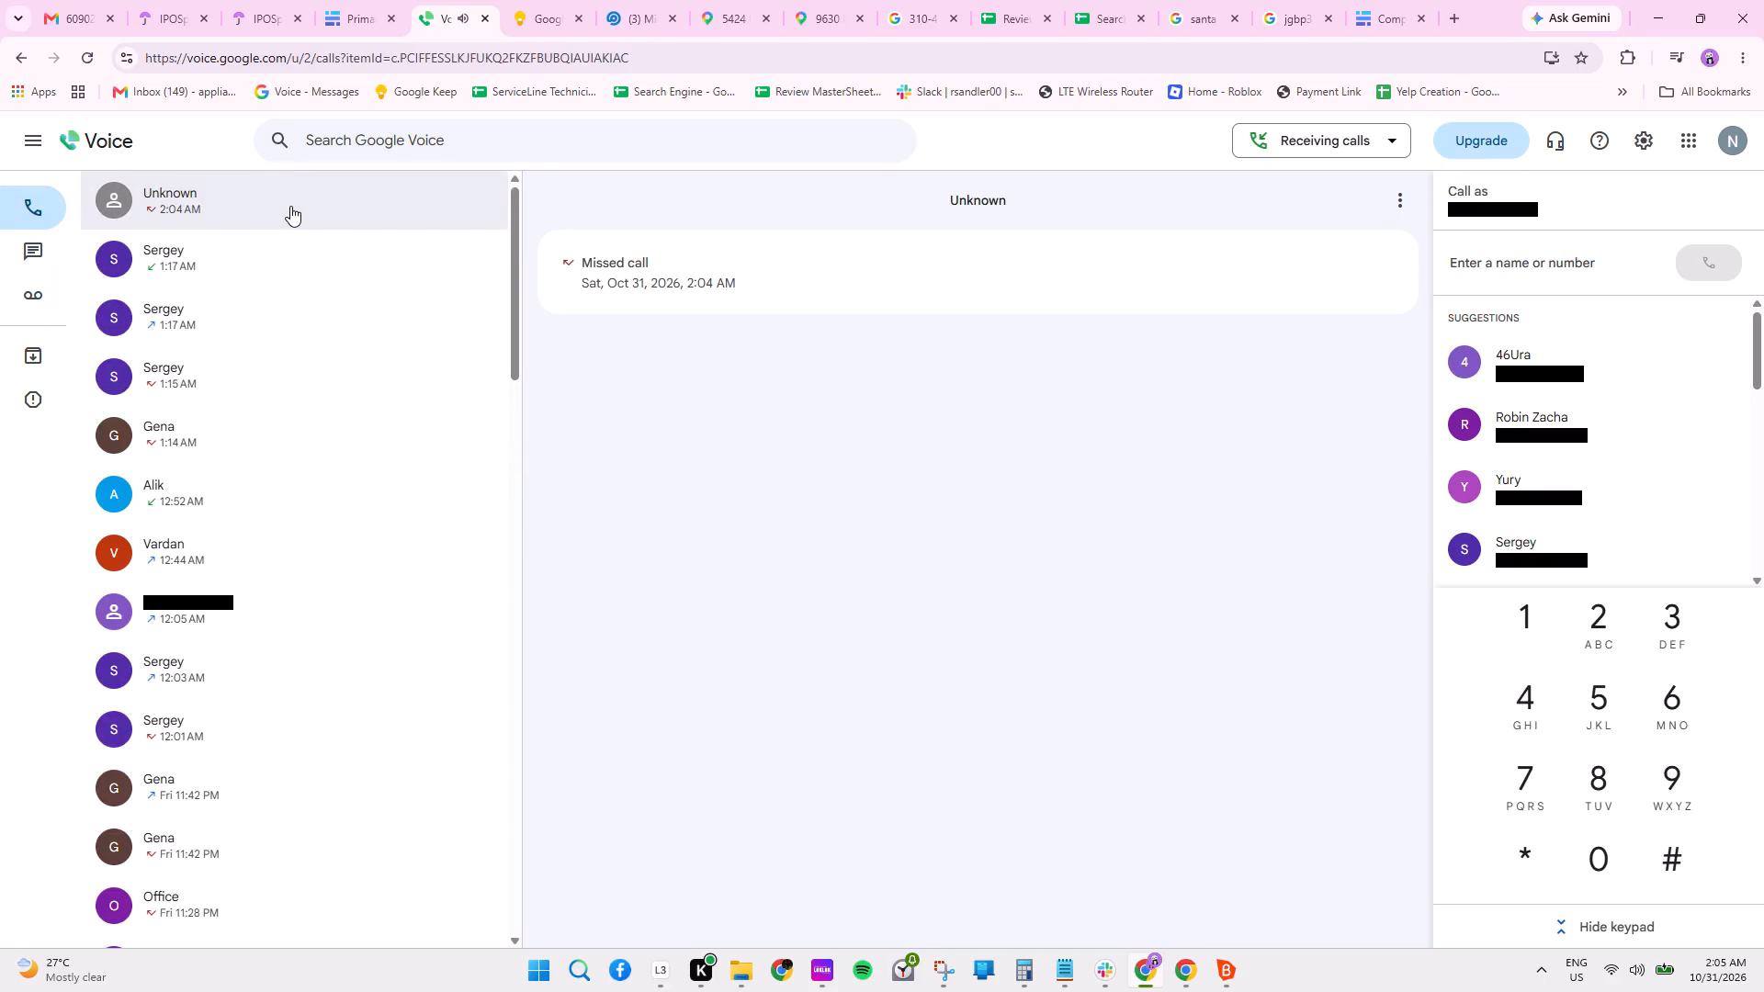
left_click(920, 285)
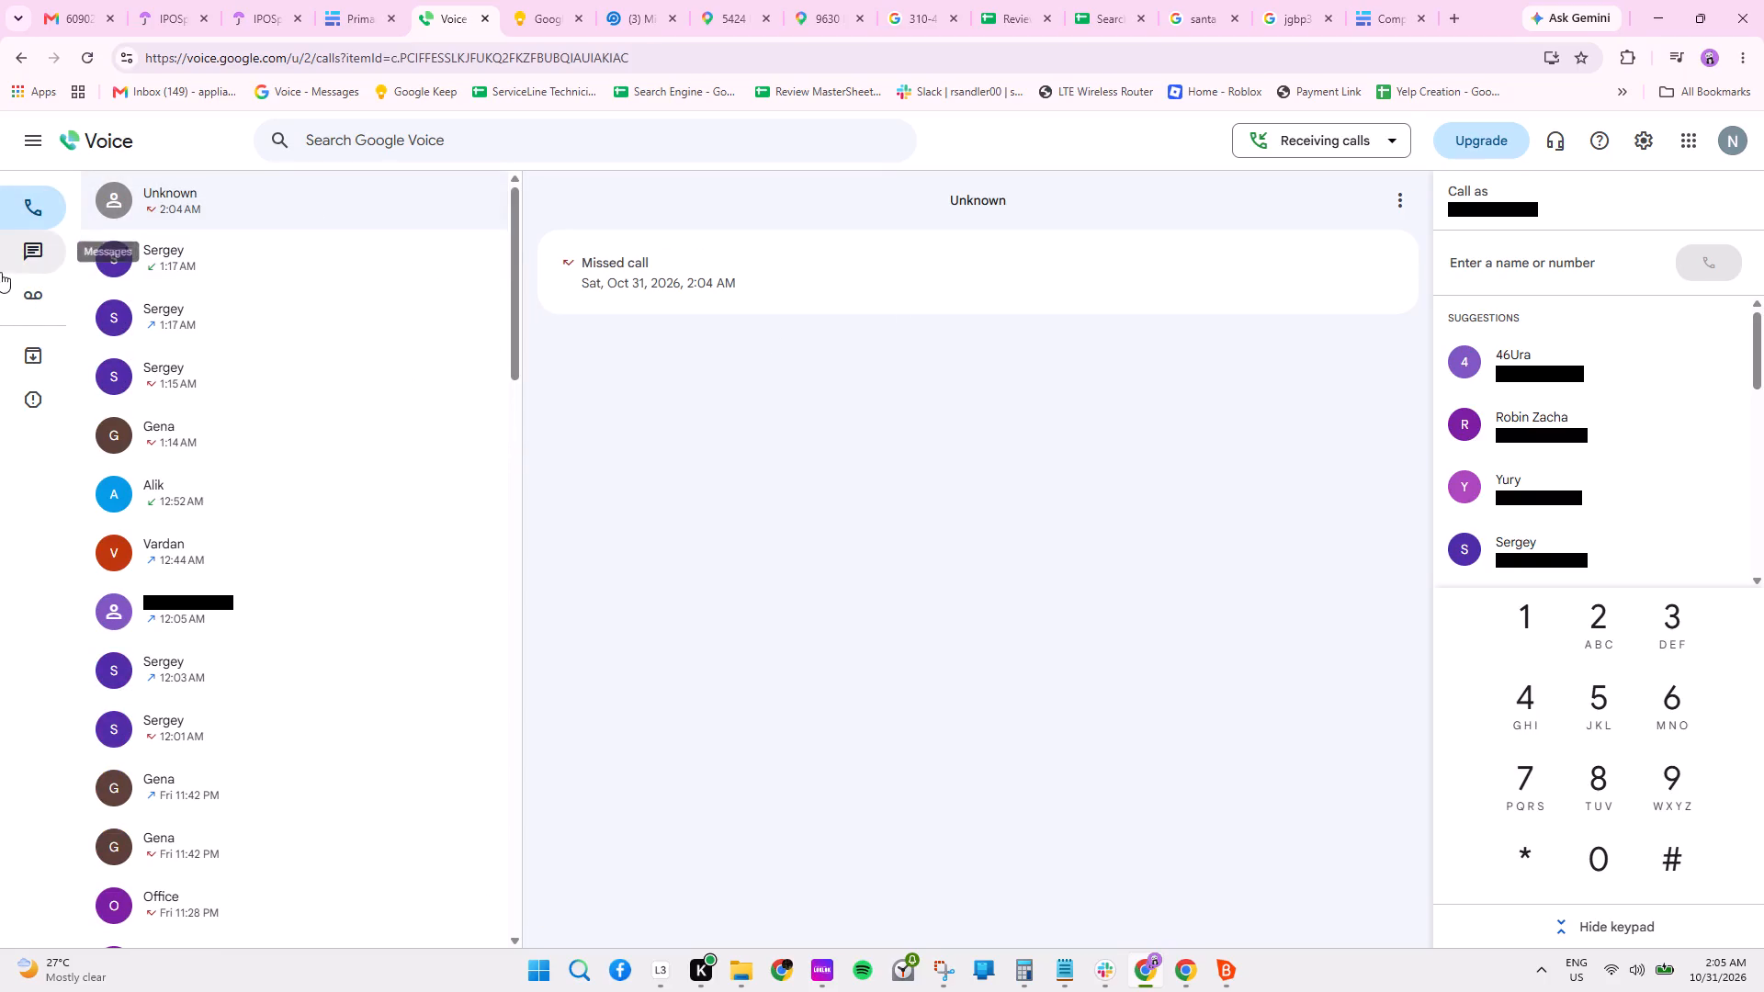
left_click(27, 258)
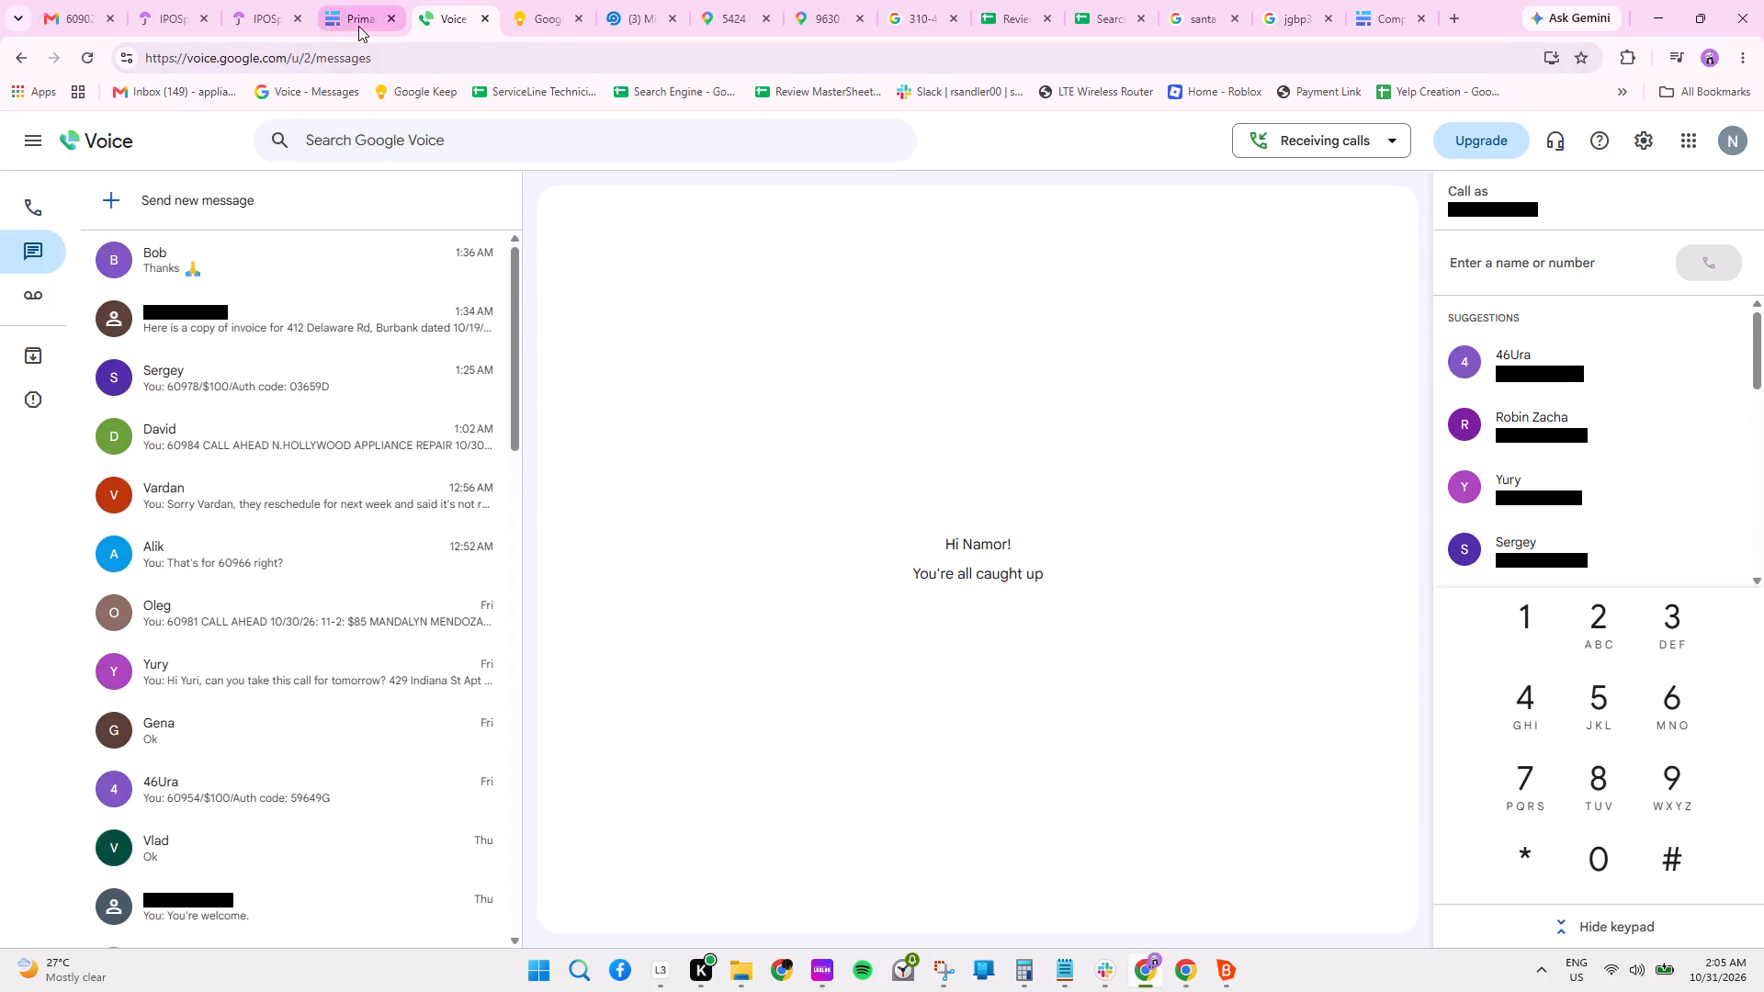
Switch to the TopTech Call Log table and close the expanded record for invoice 60952.
left_click(358, 26)
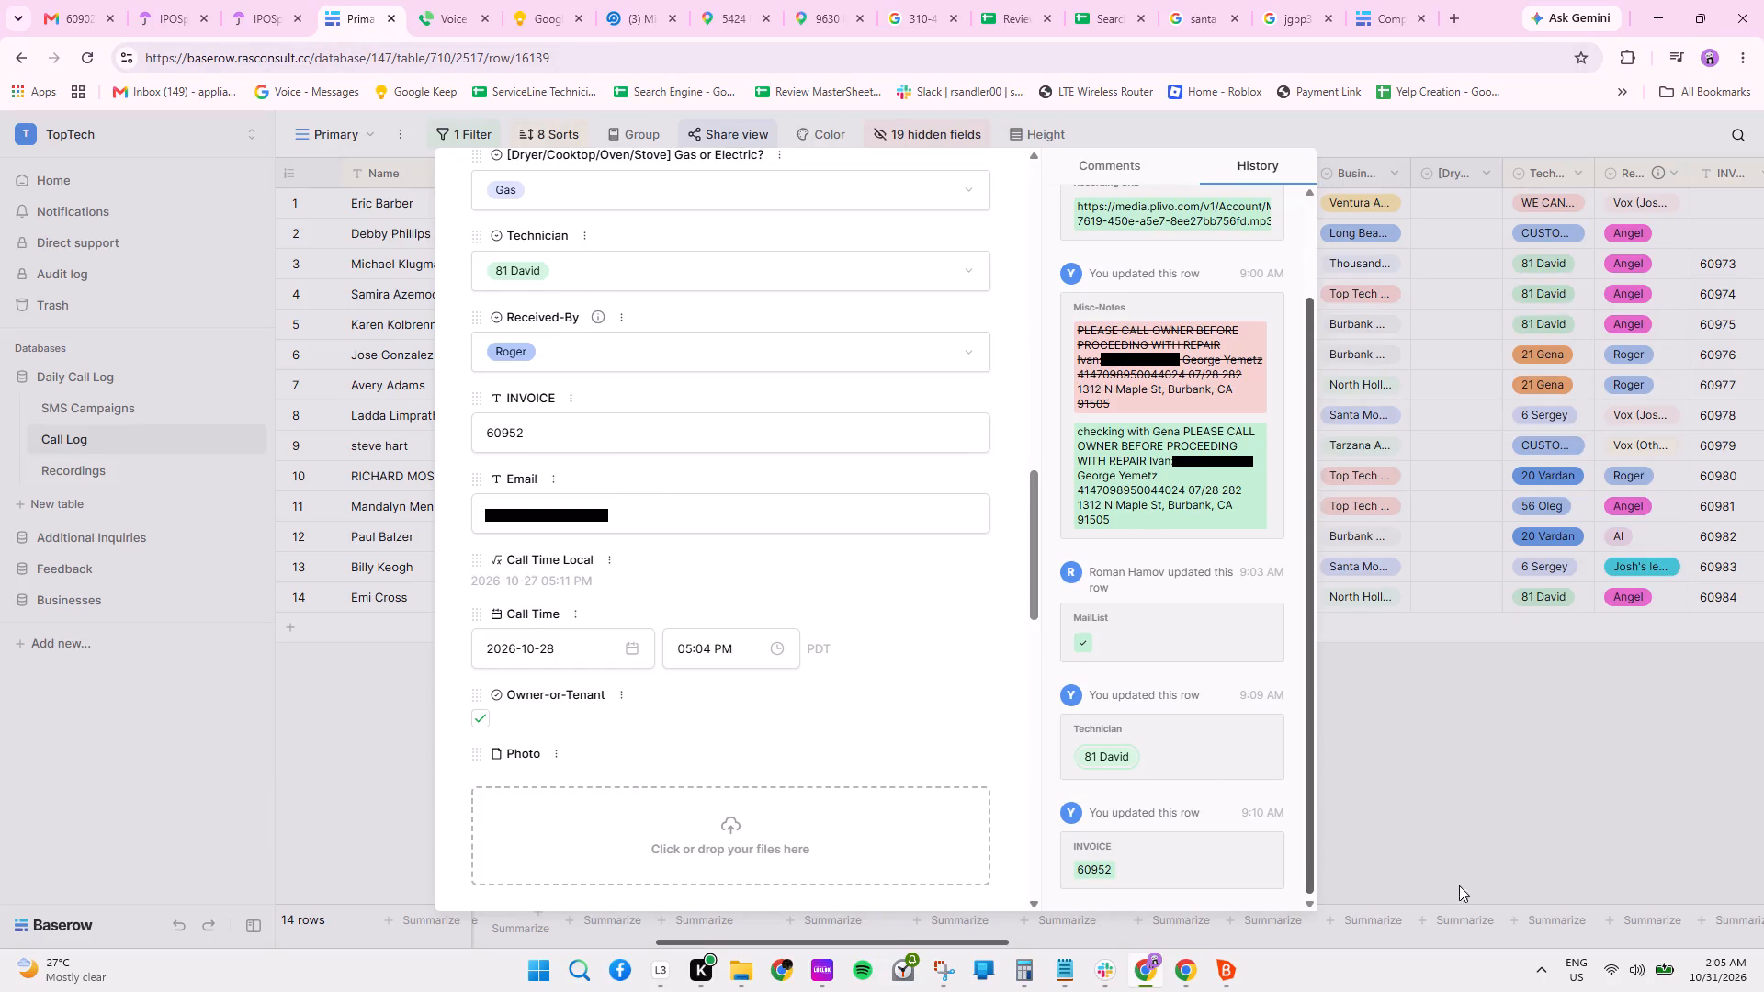
left_click(1465, 755)
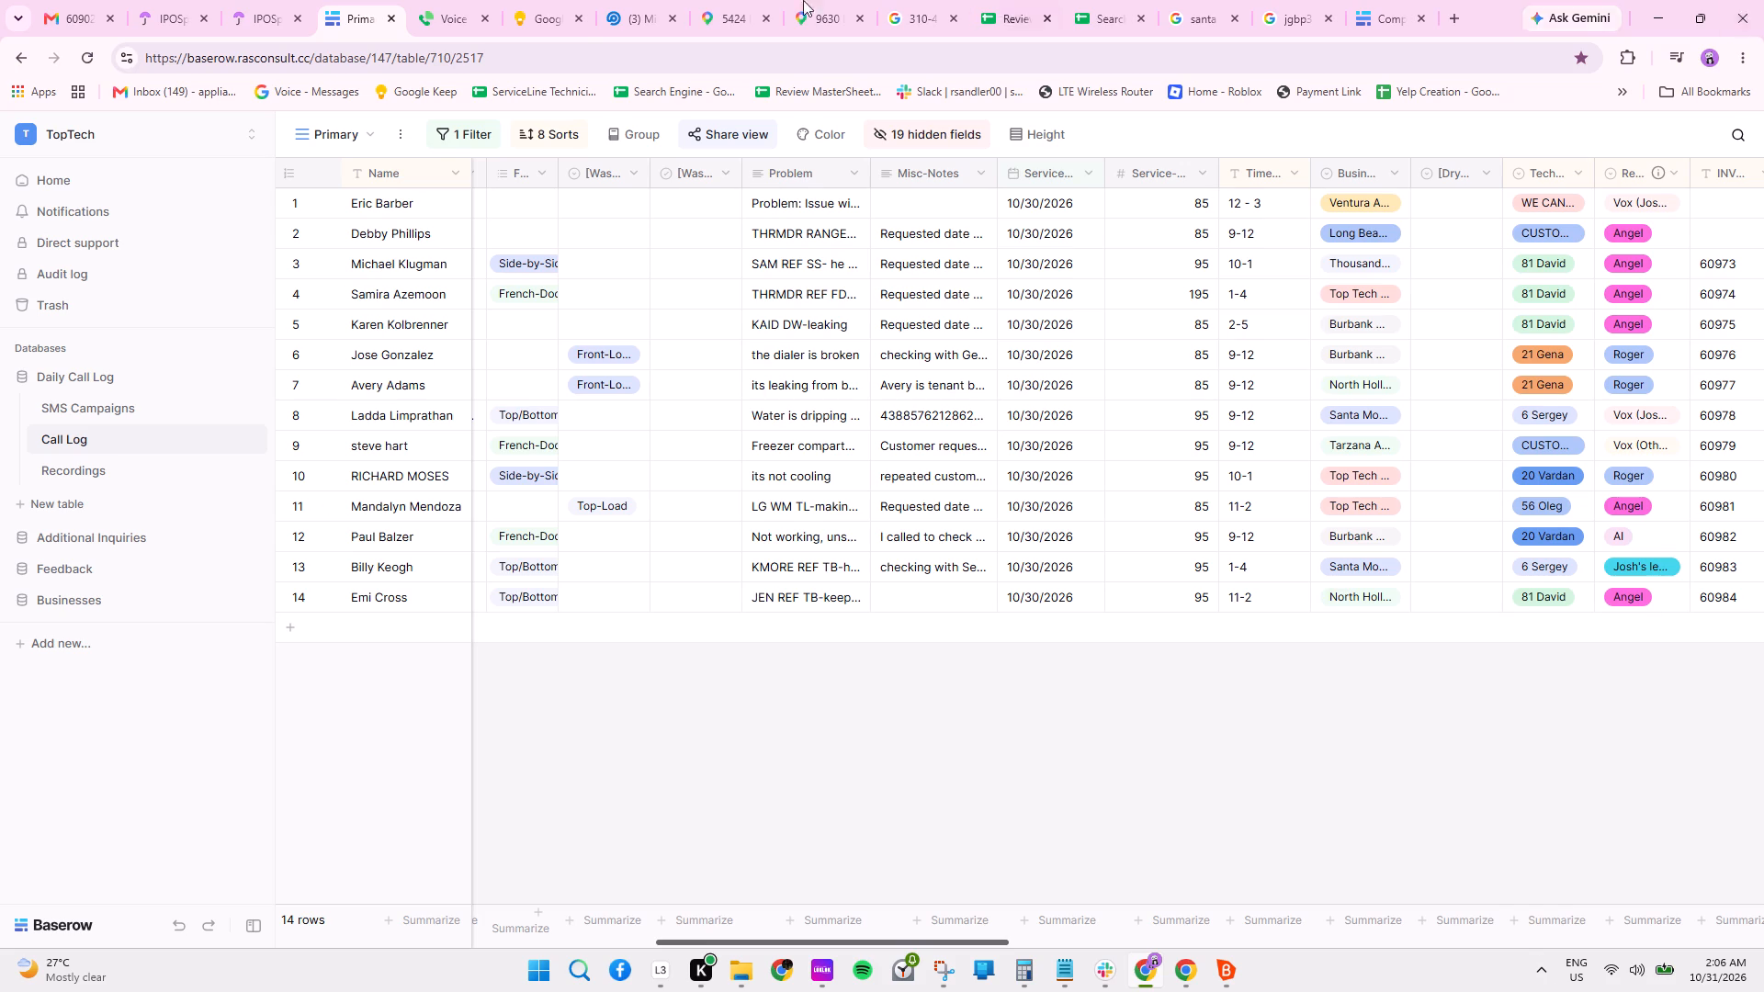
In the Primary support mailbox, open draft conversation #885 from the Drafts folder and change its status.
left_click(437, 9)
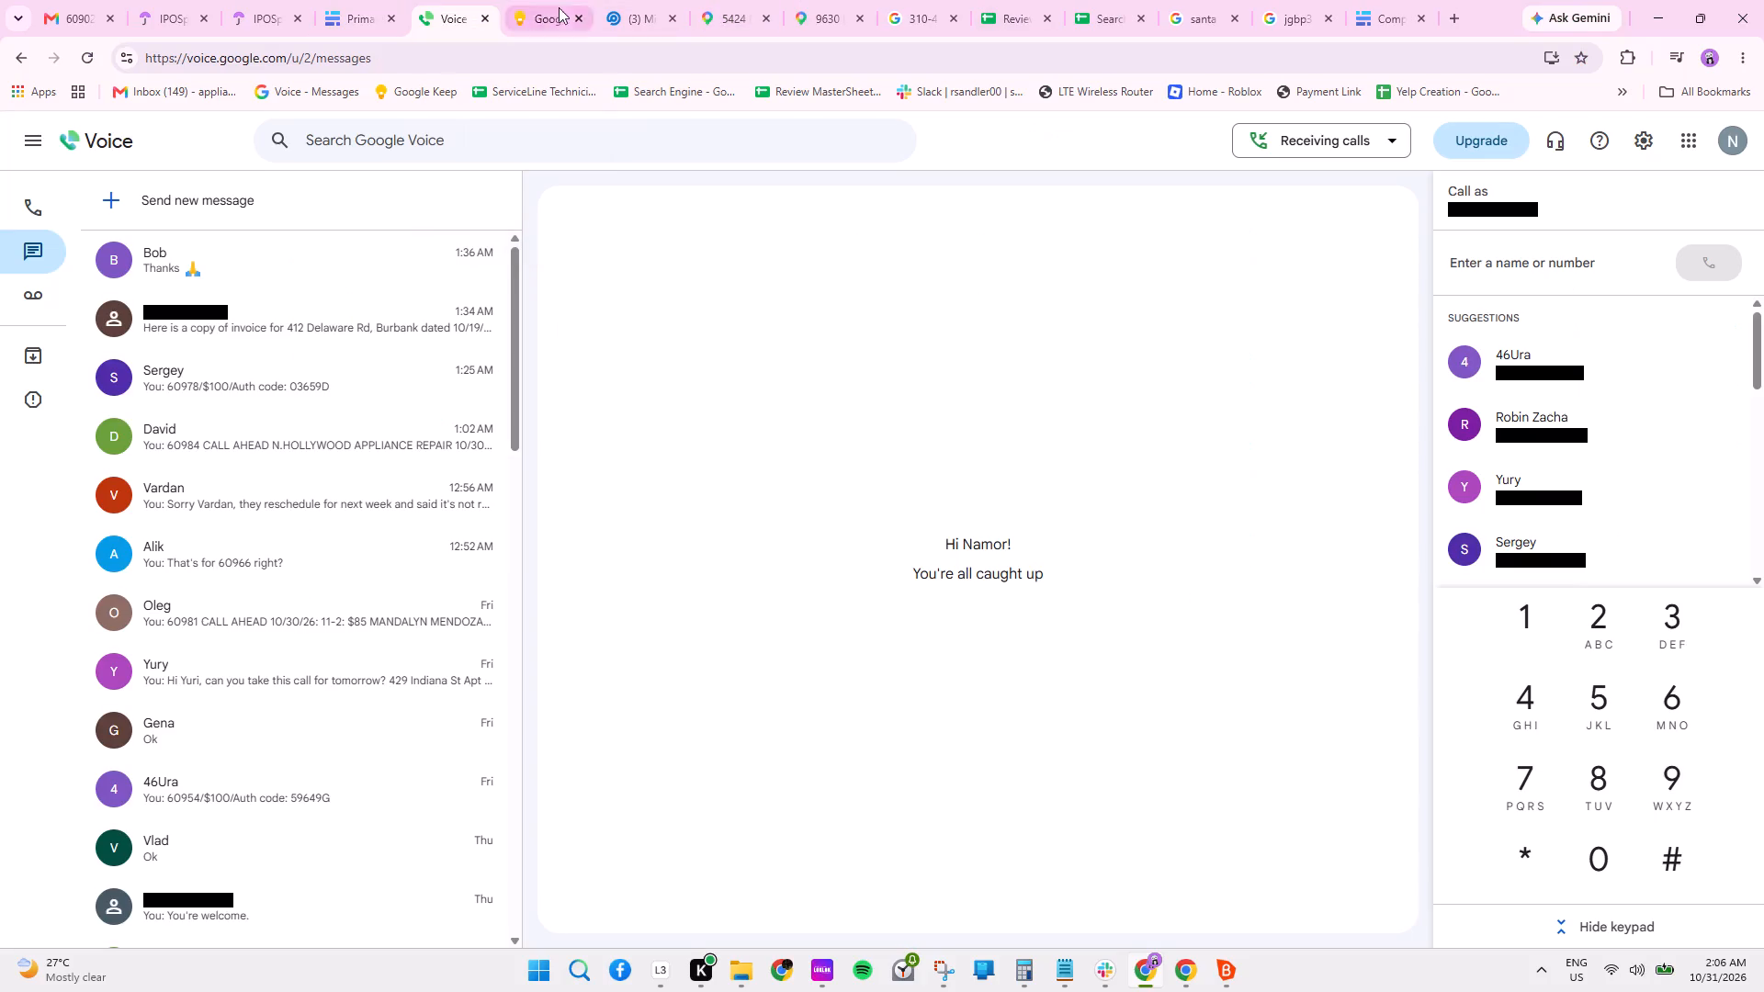
left_click(625, 18)
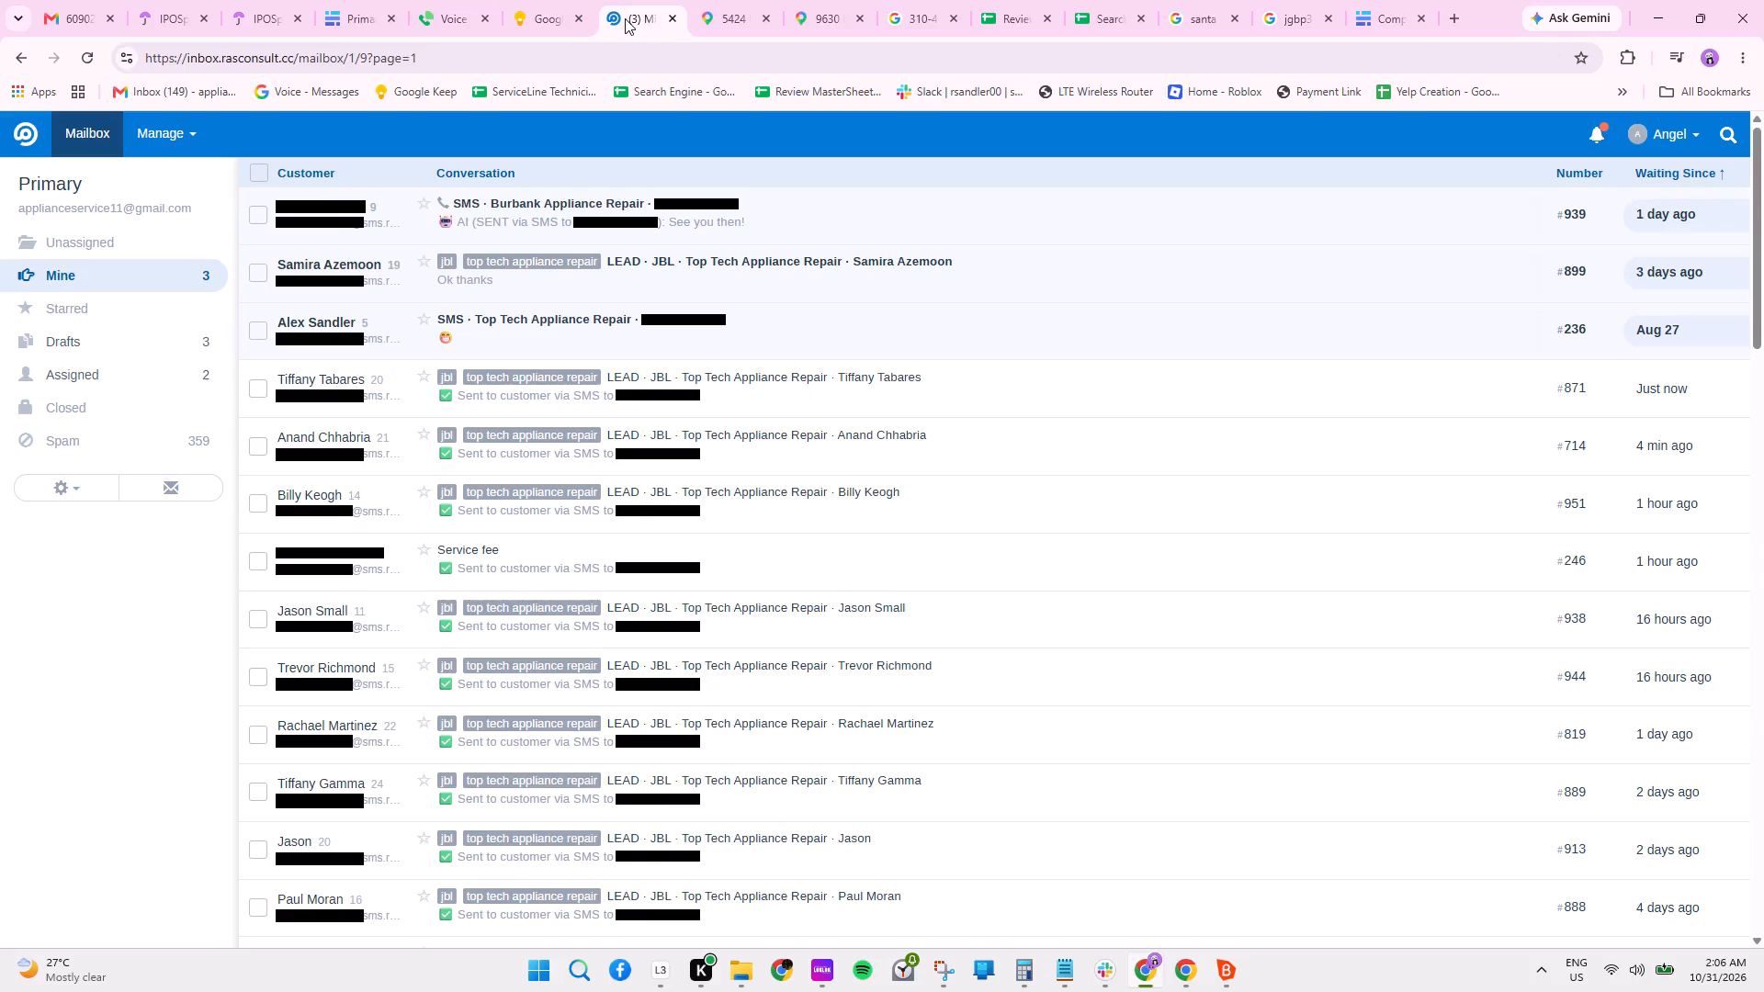
left_click(82, 276)
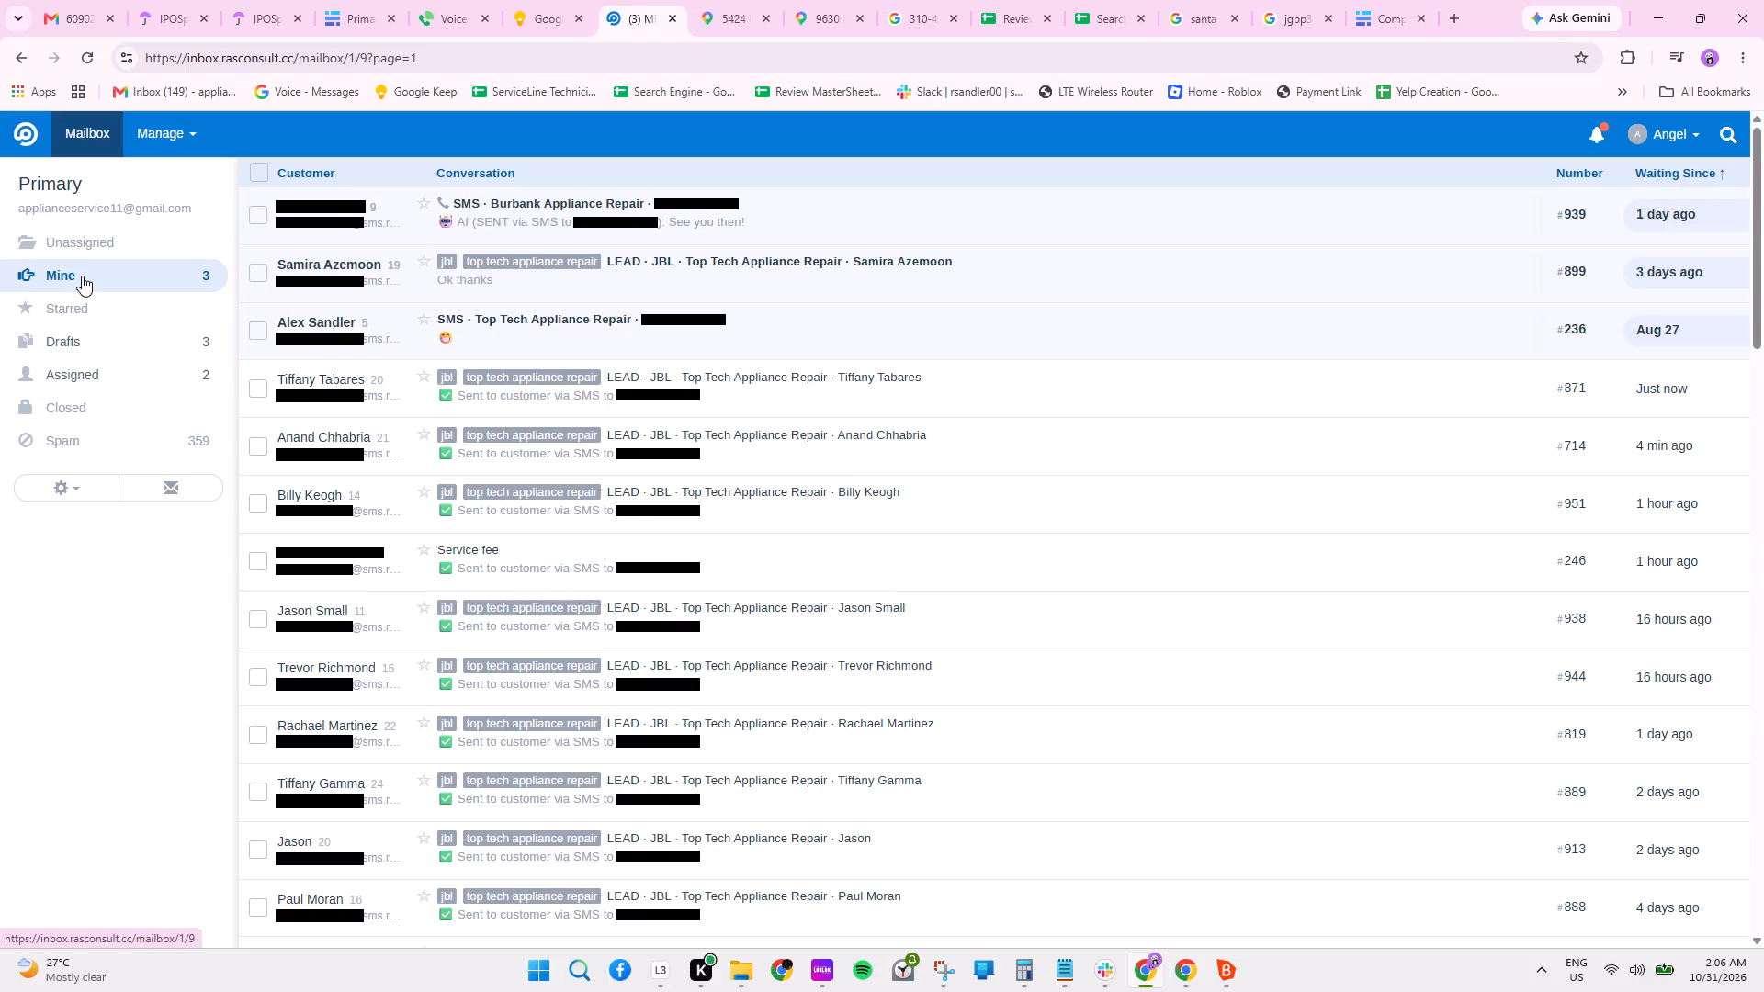
left_click(110, 336)
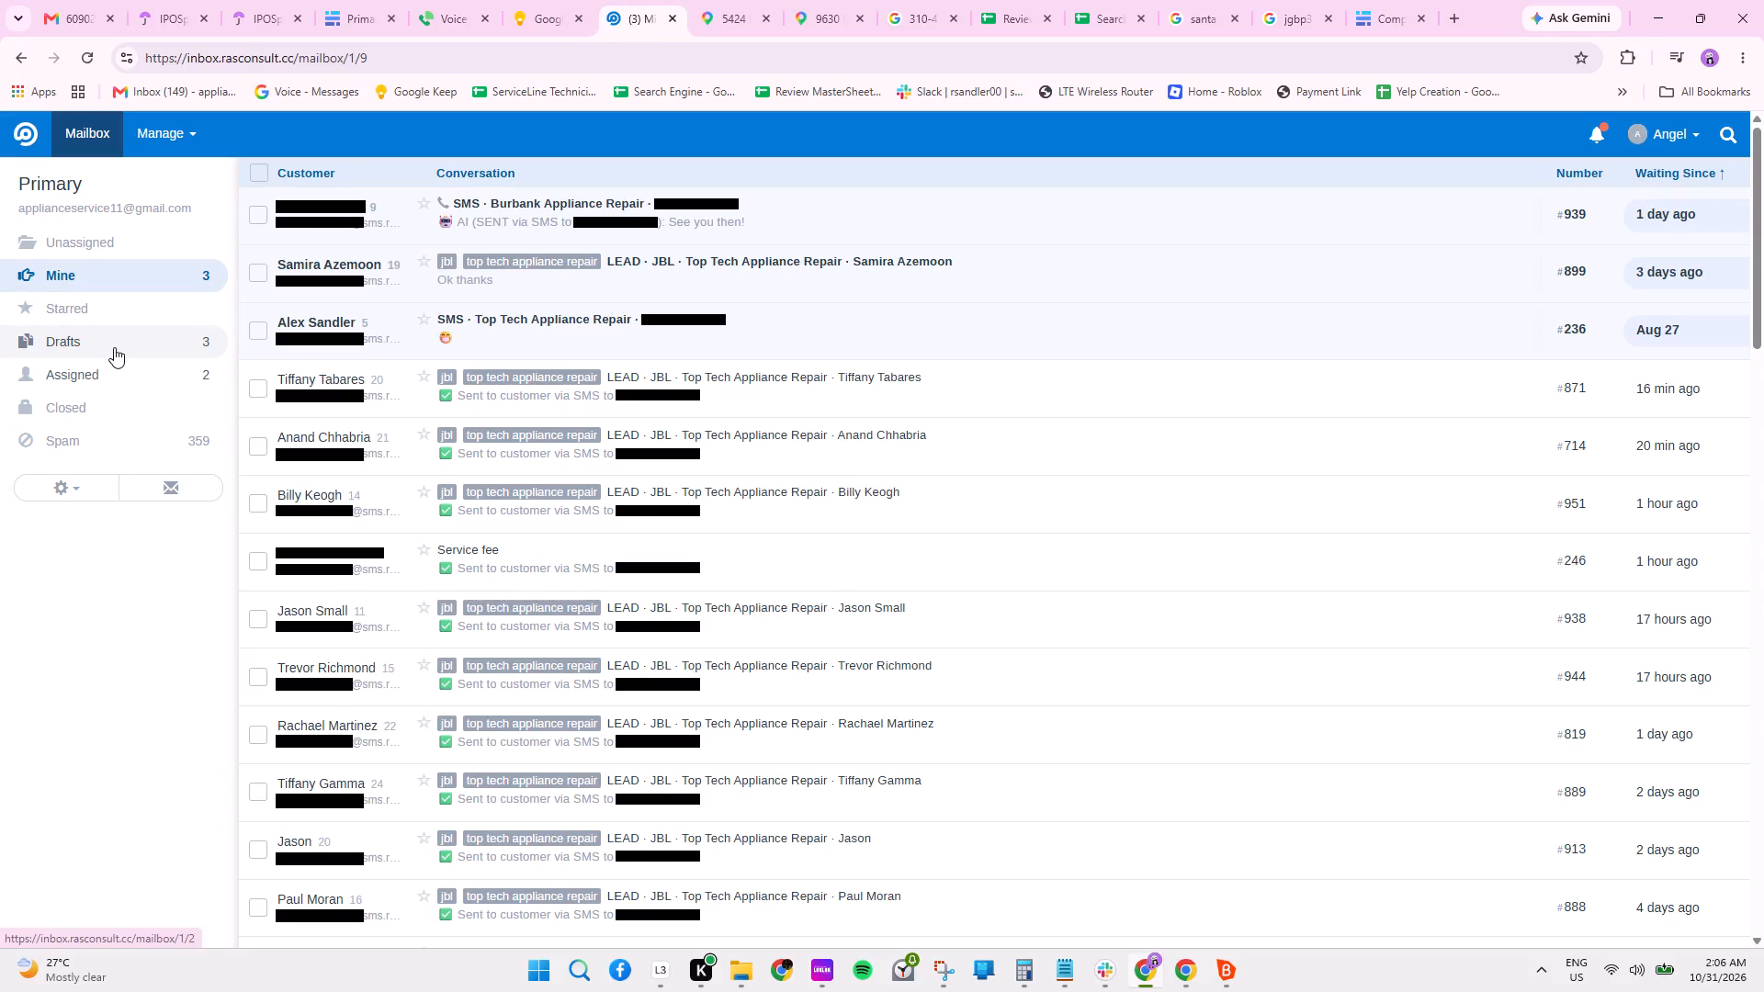
left_click(114, 347)
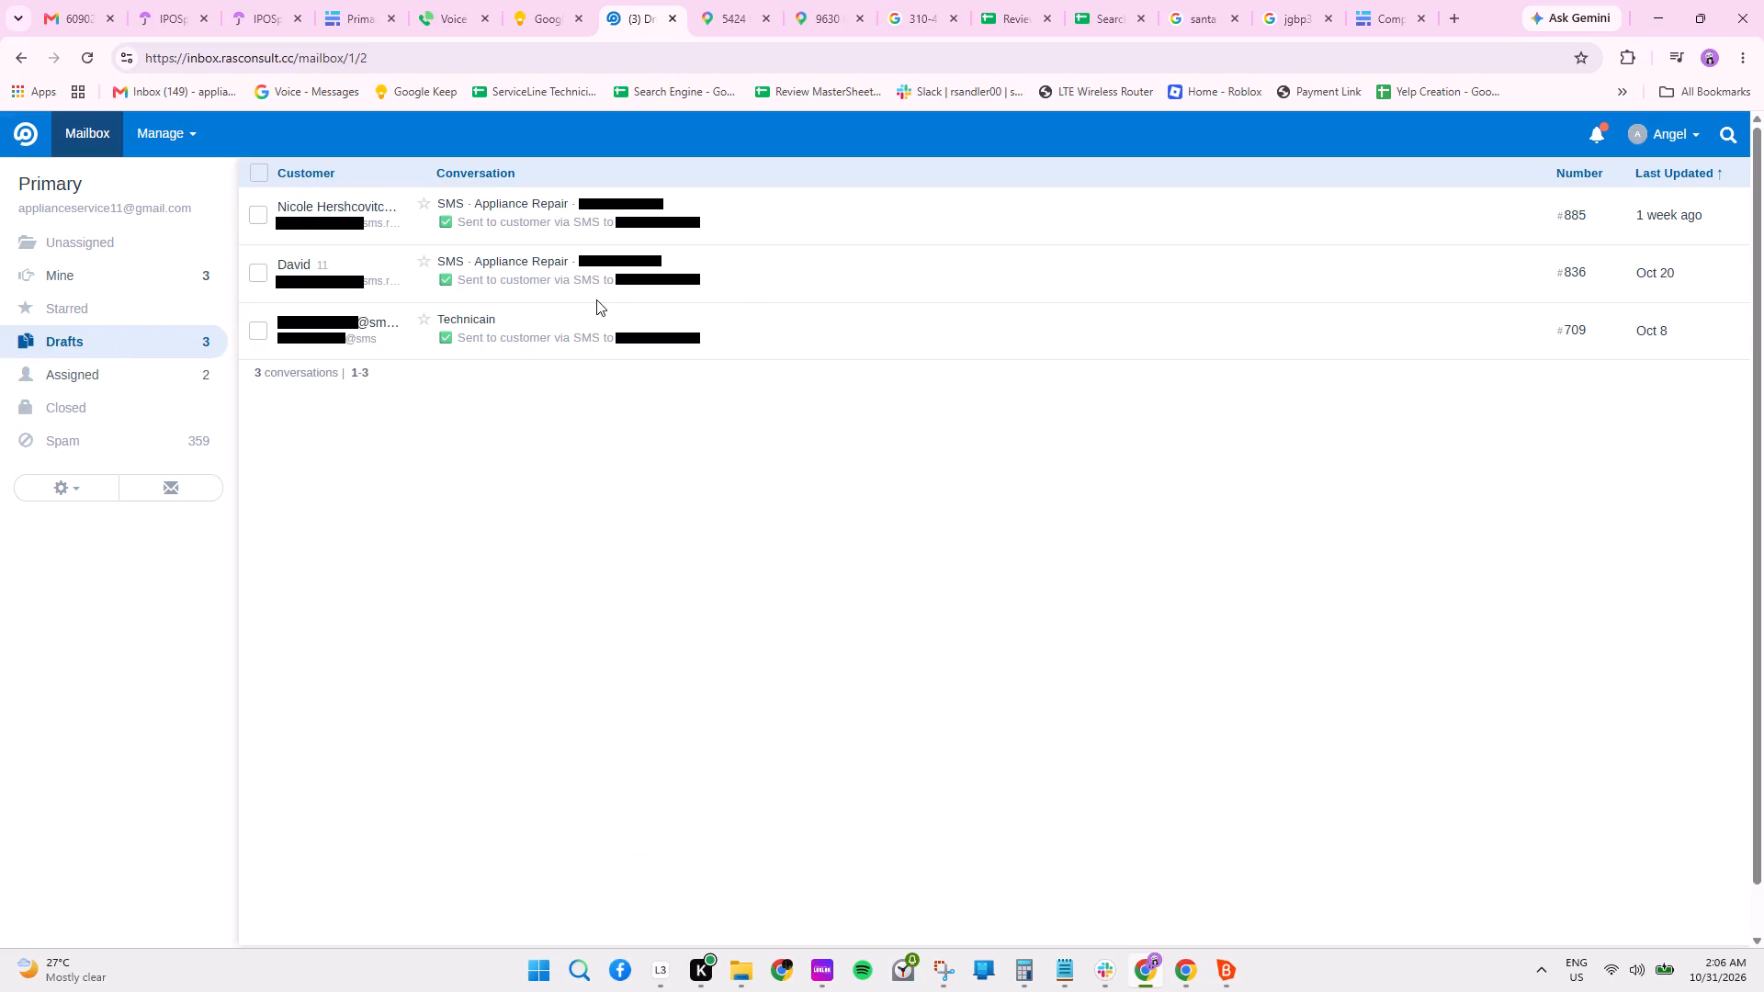
left_click(756, 224)
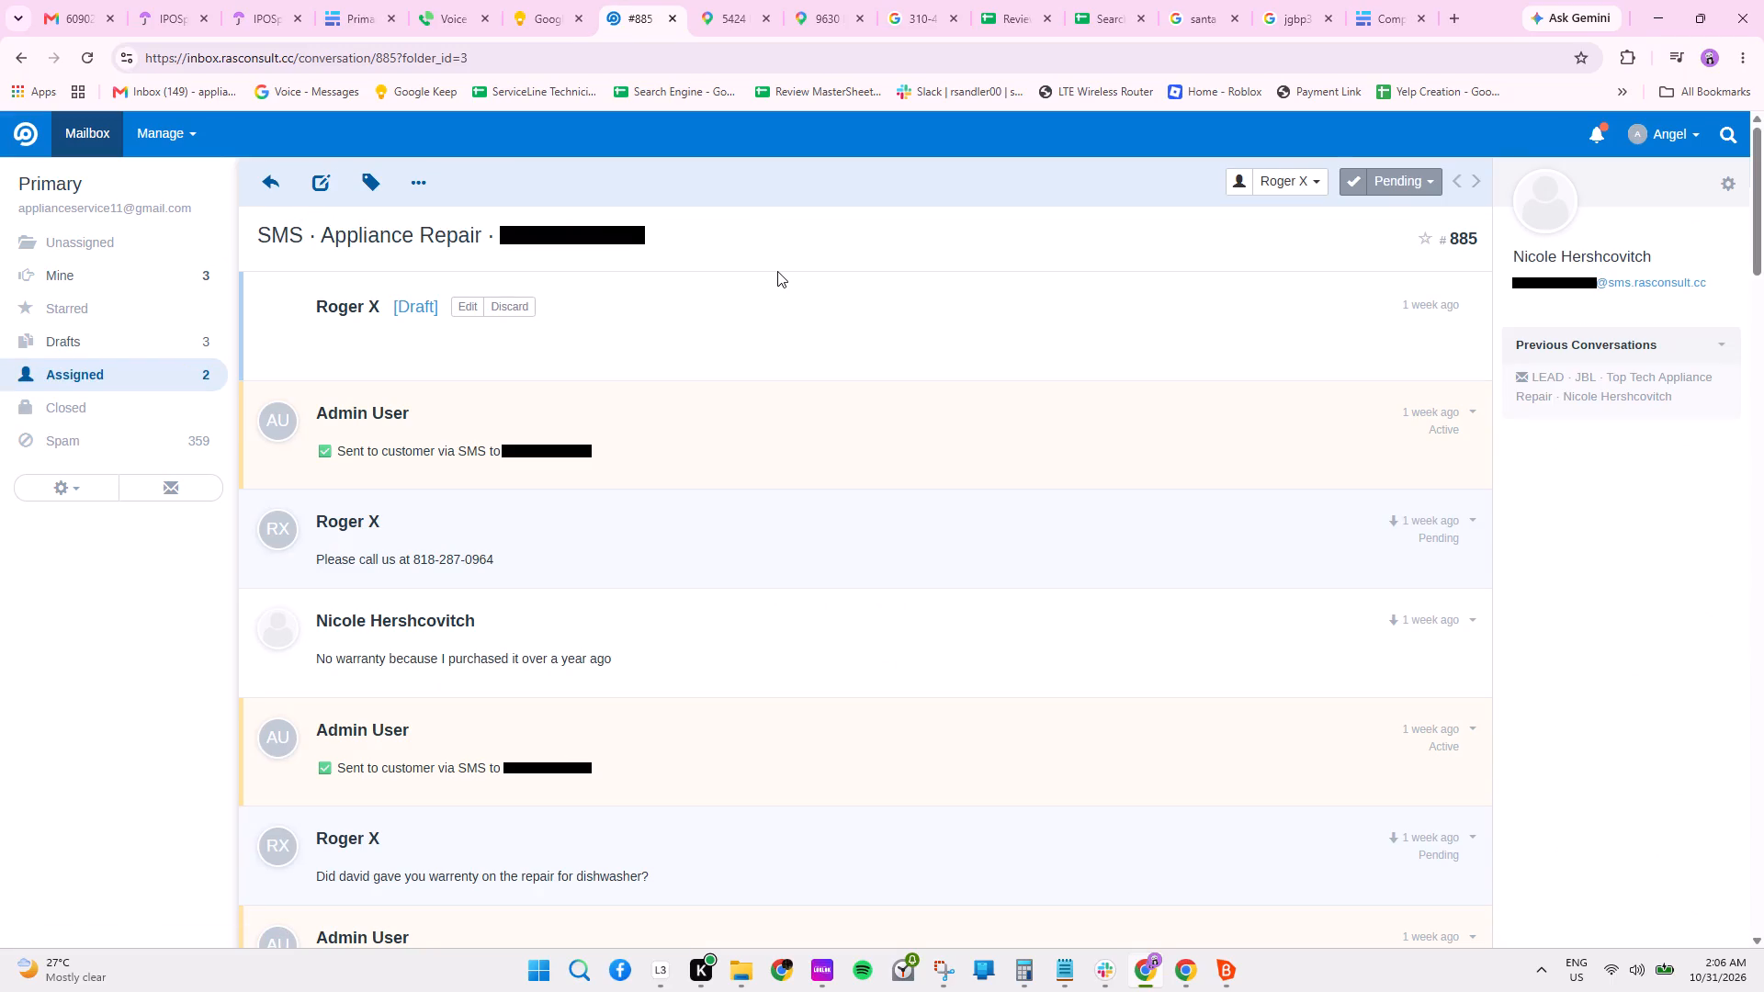
left_click(1425, 182)
left_click(1421, 269)
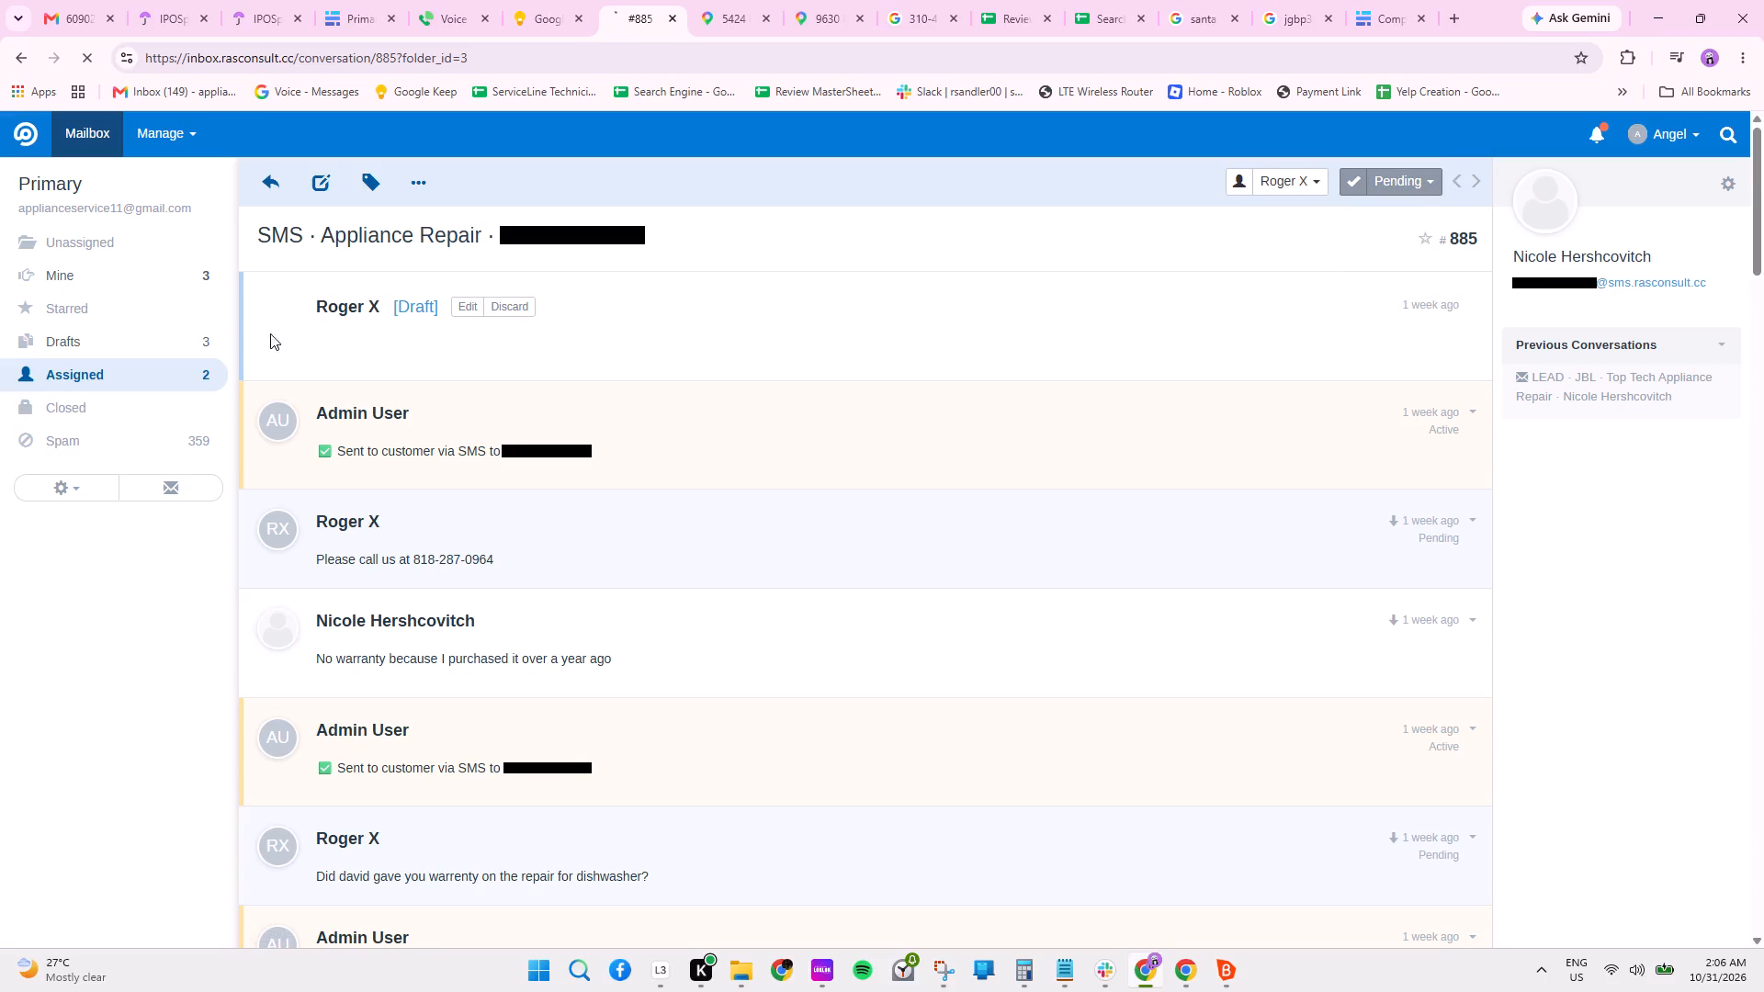
left_click(96, 345)
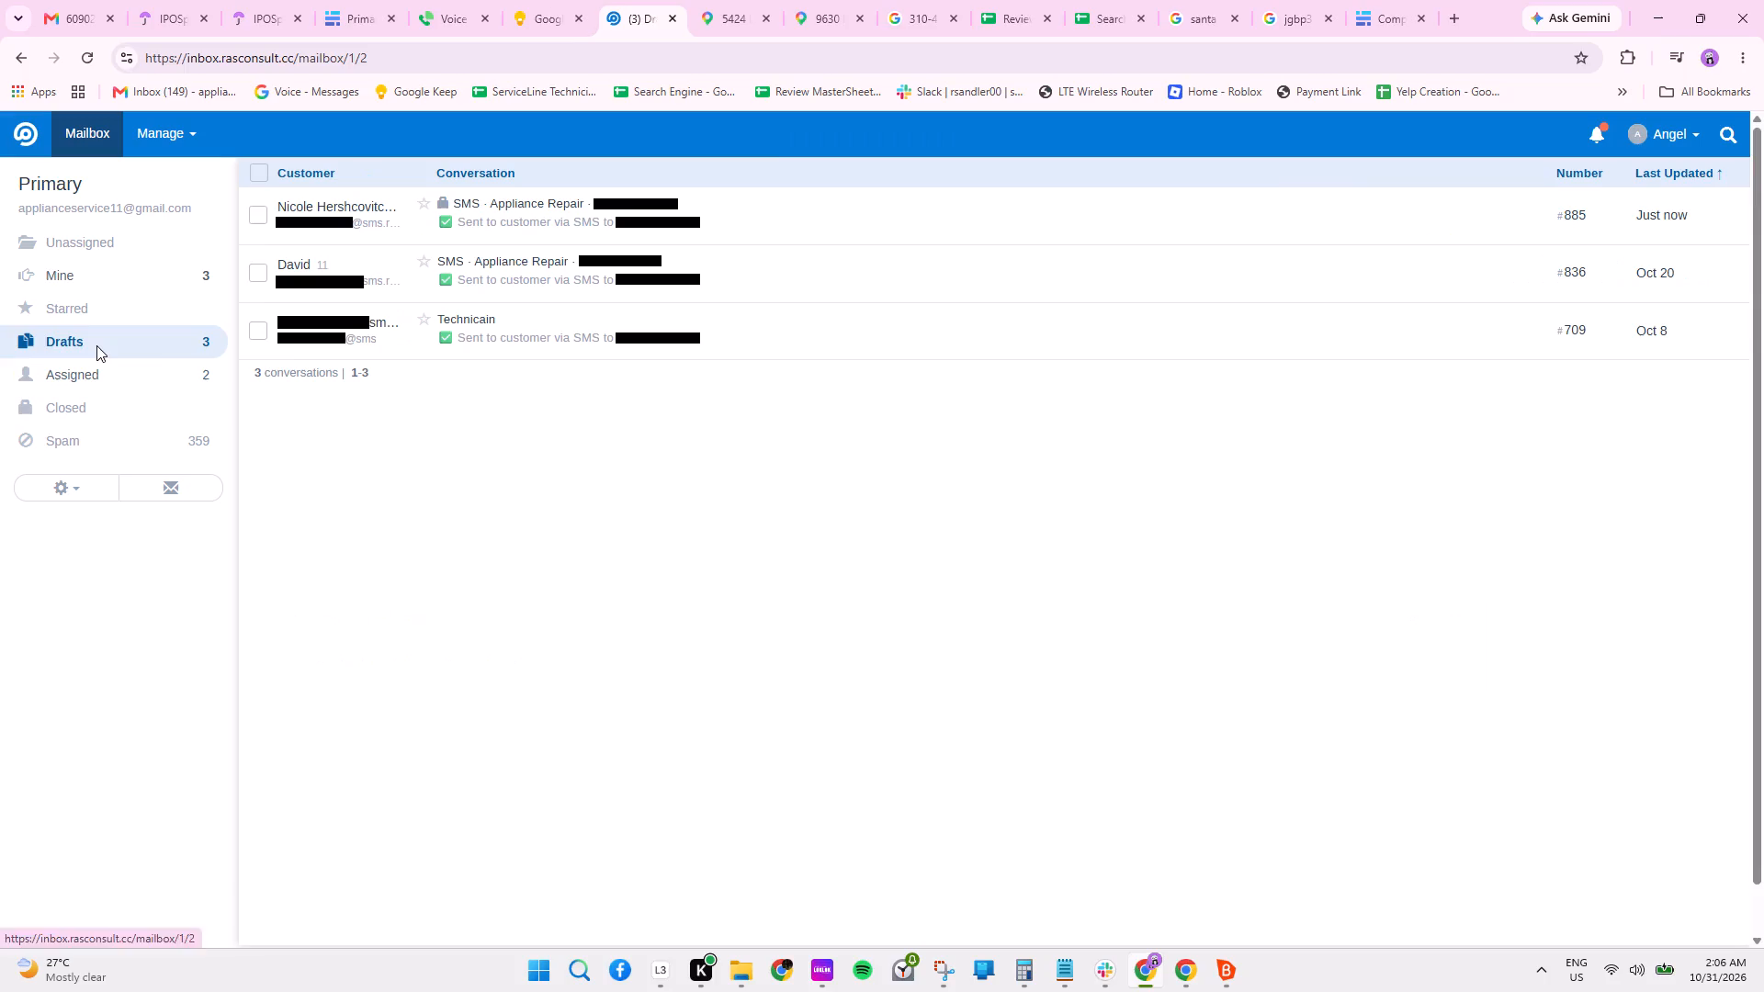
left_click(1175, 225)
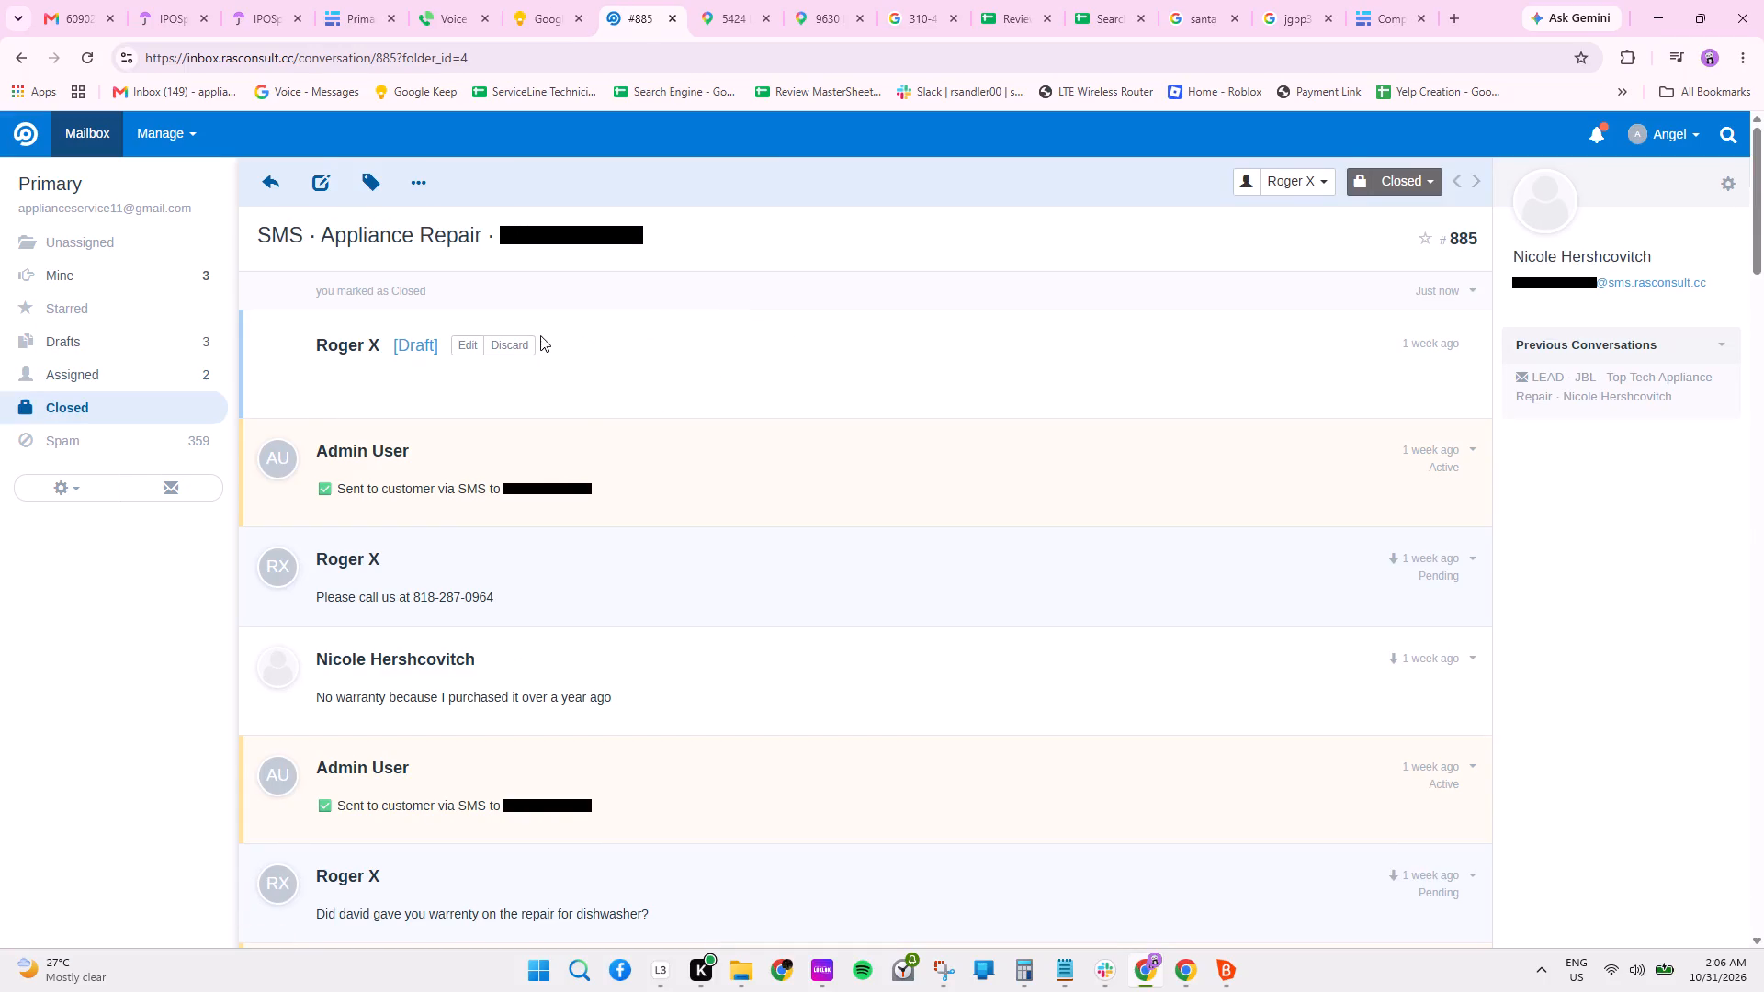
left_click(499, 349)
left_click(843, 214)
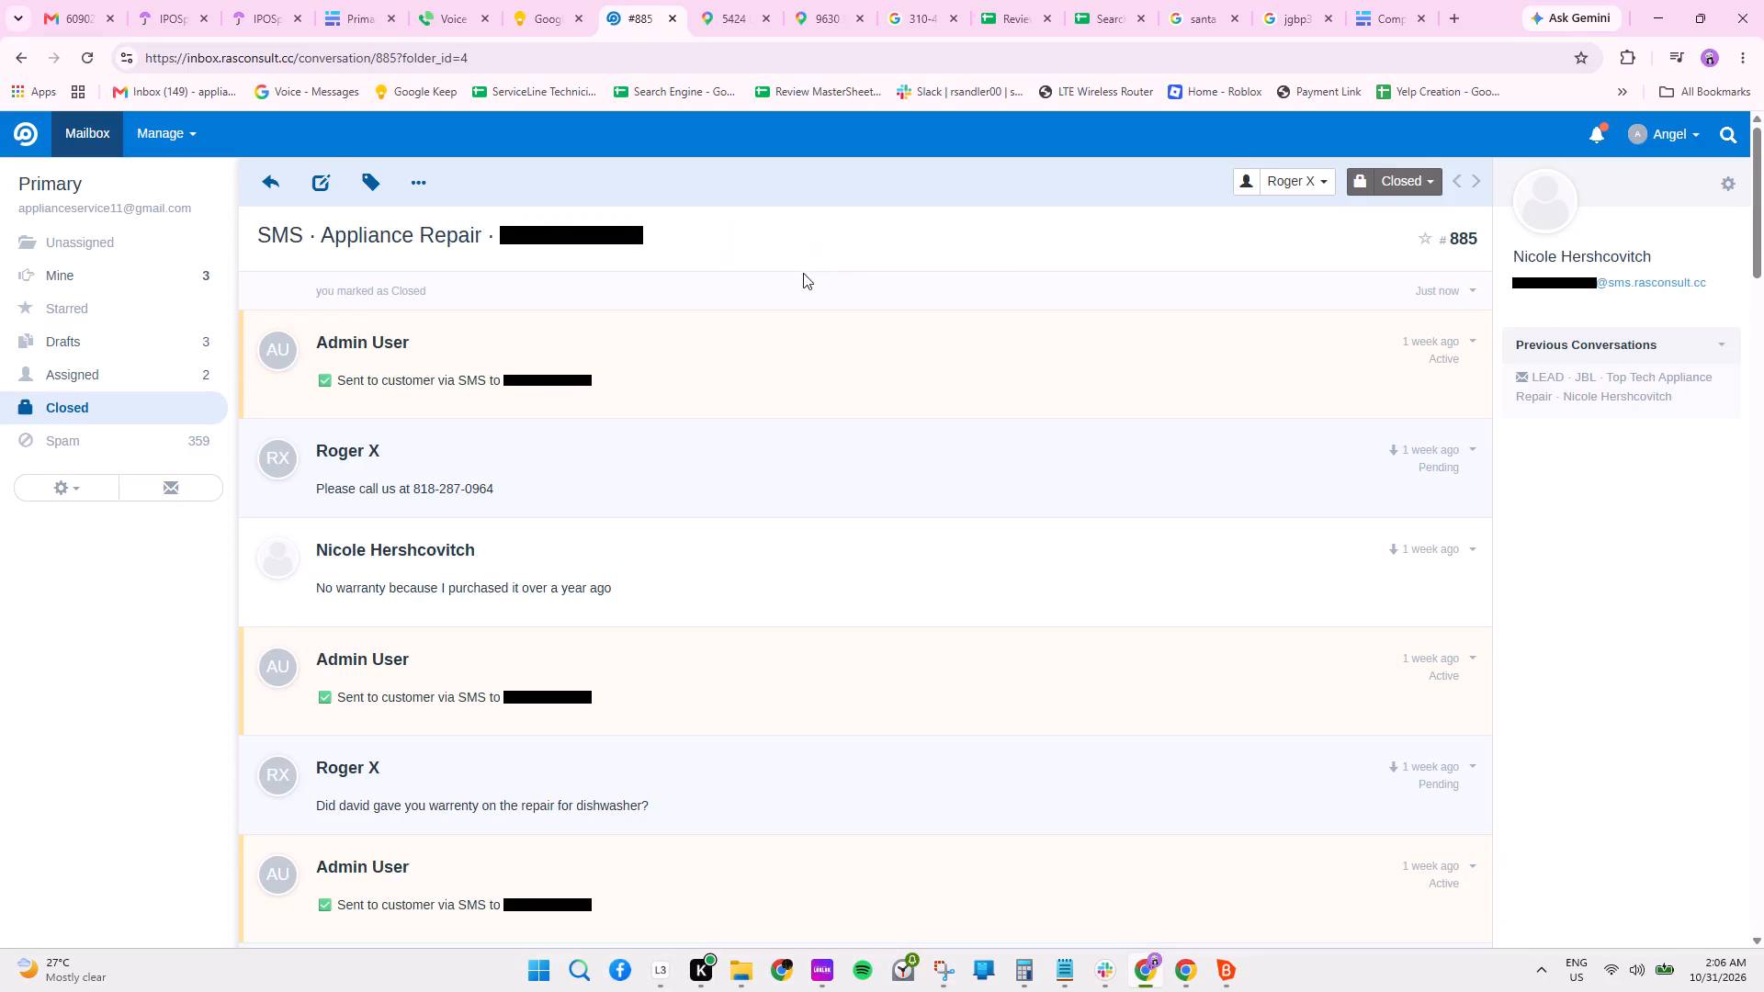
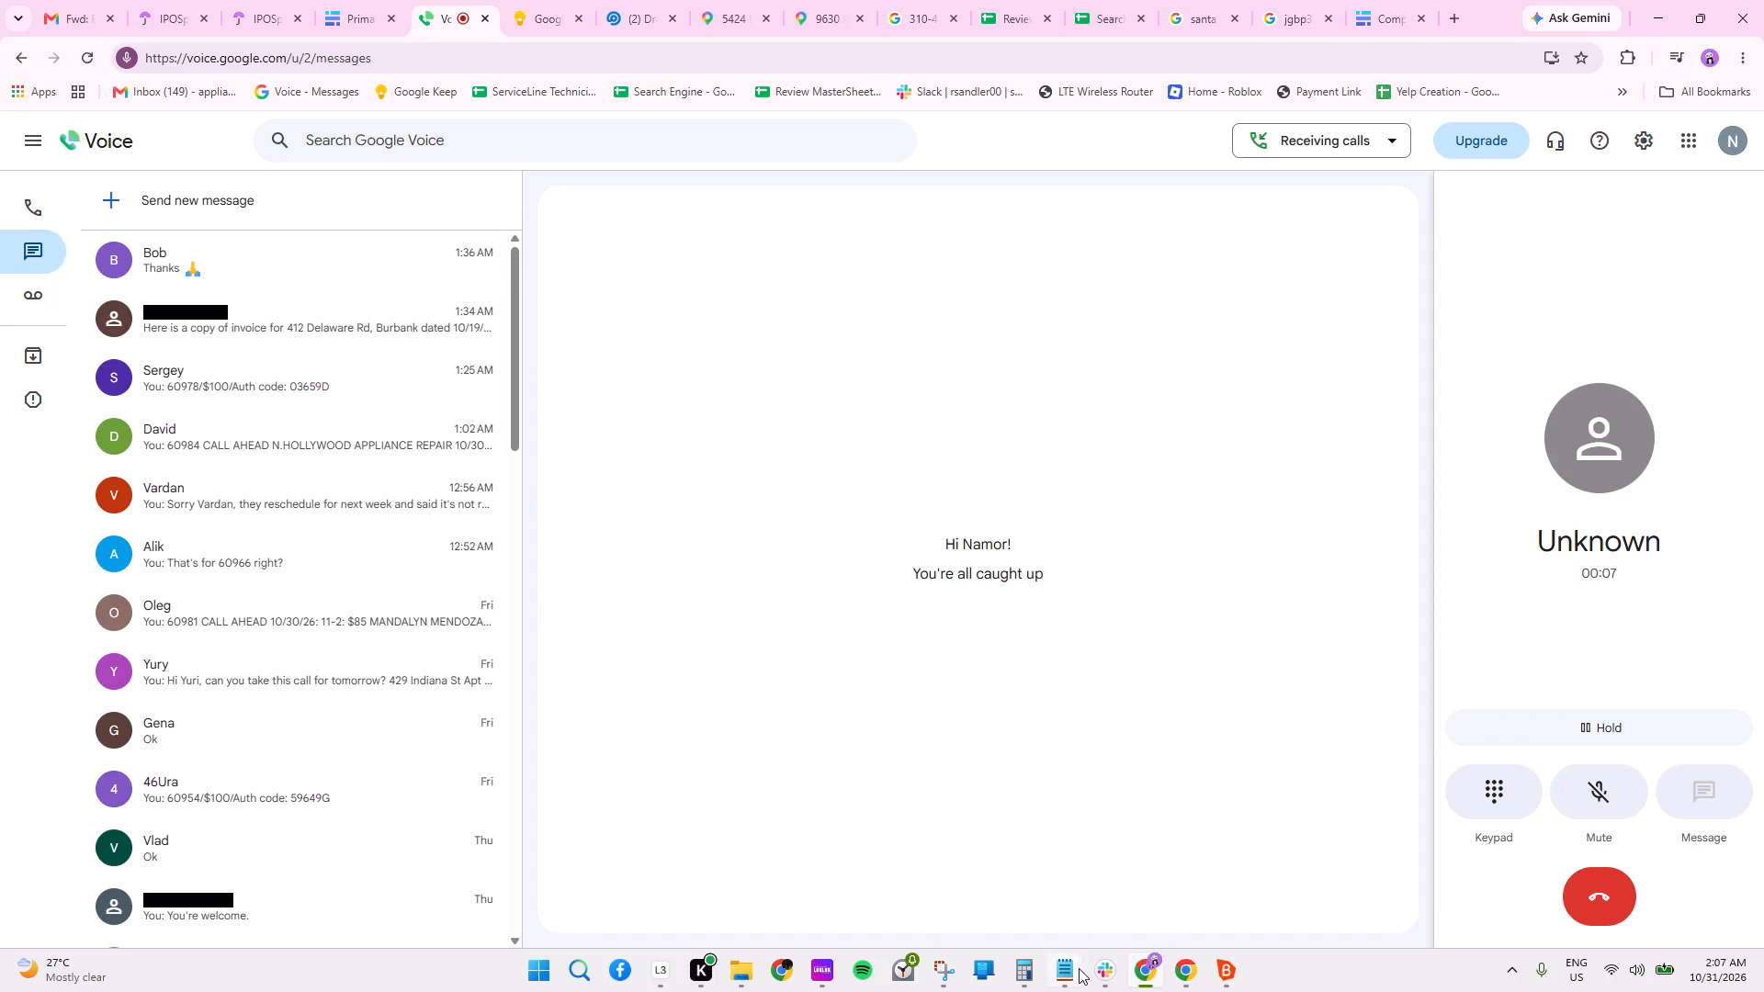
Switch to Notepad and bring up the service notes file while the call with the unknown caller is active.
left_click(1056, 975)
left_click(969, 900)
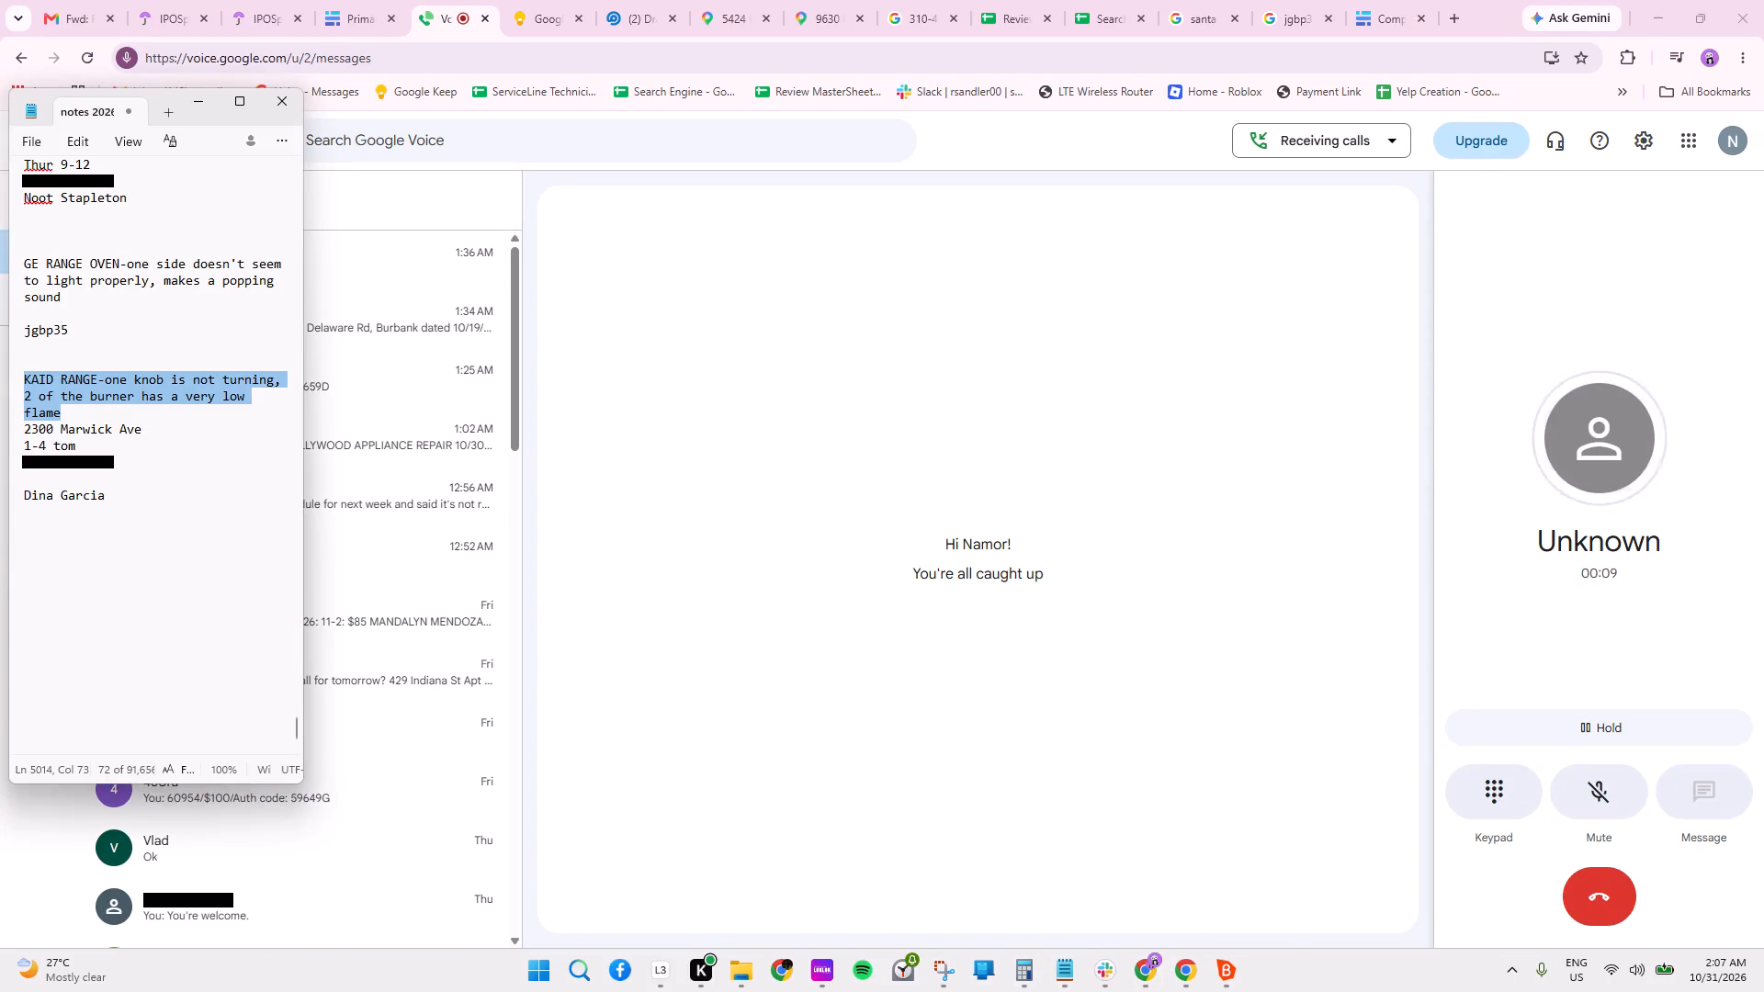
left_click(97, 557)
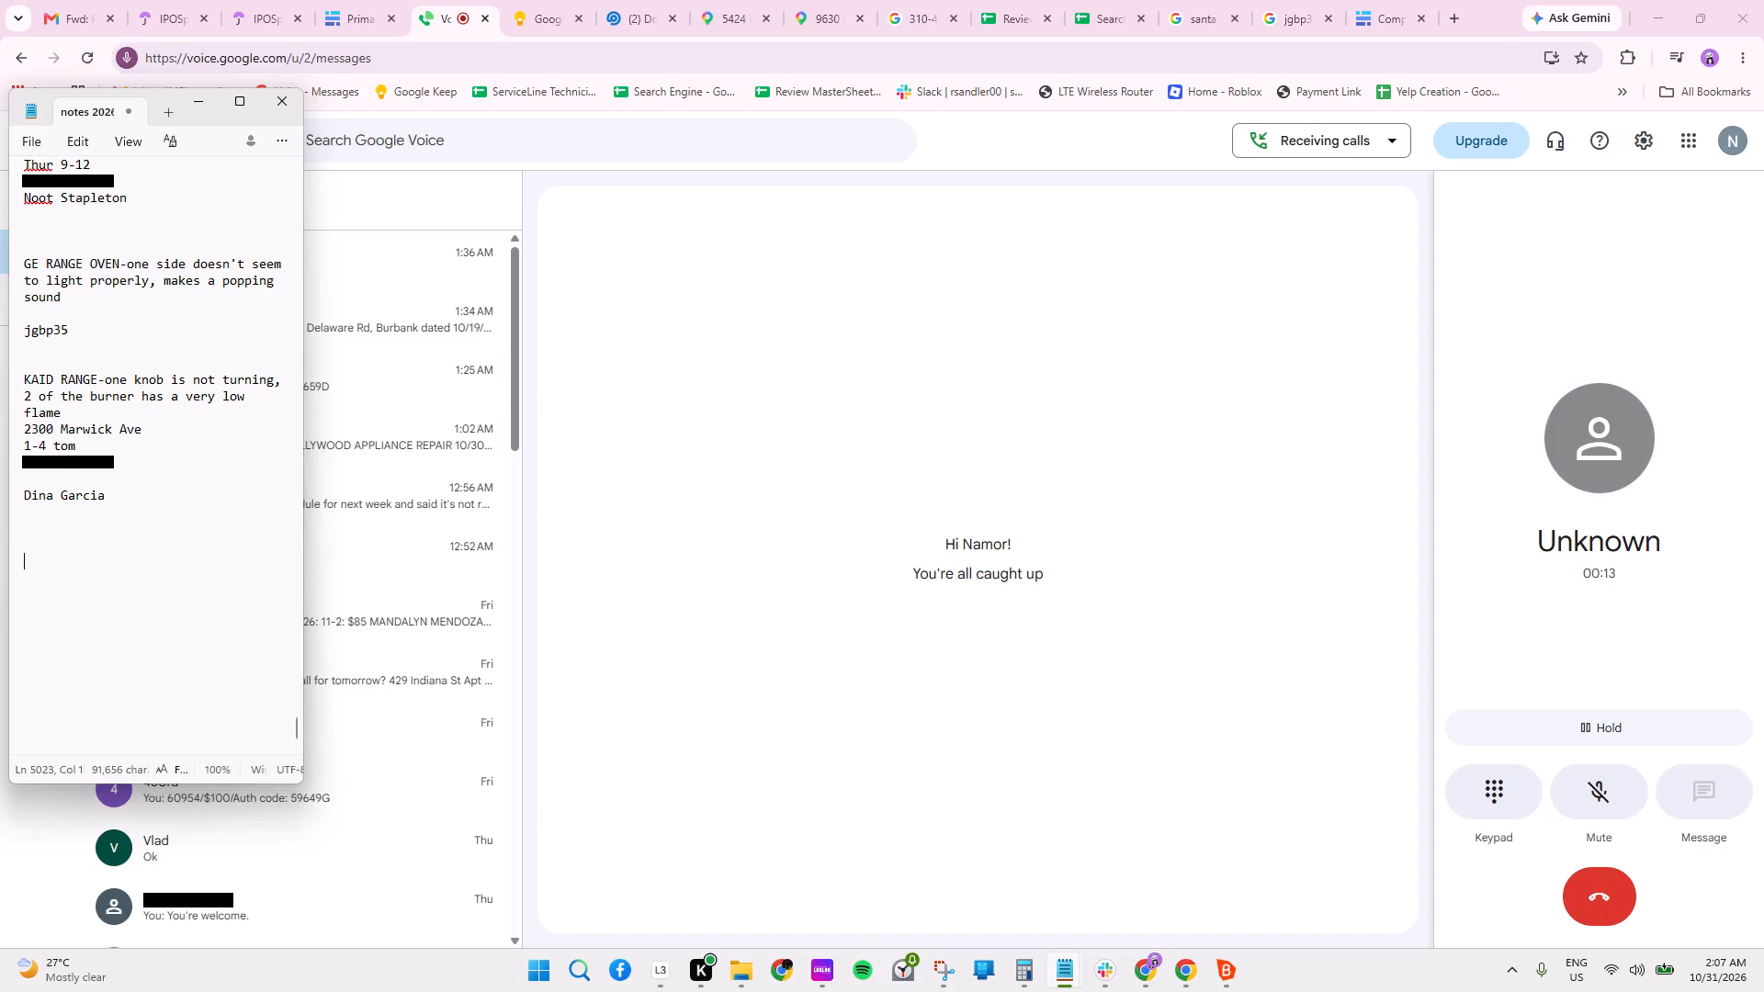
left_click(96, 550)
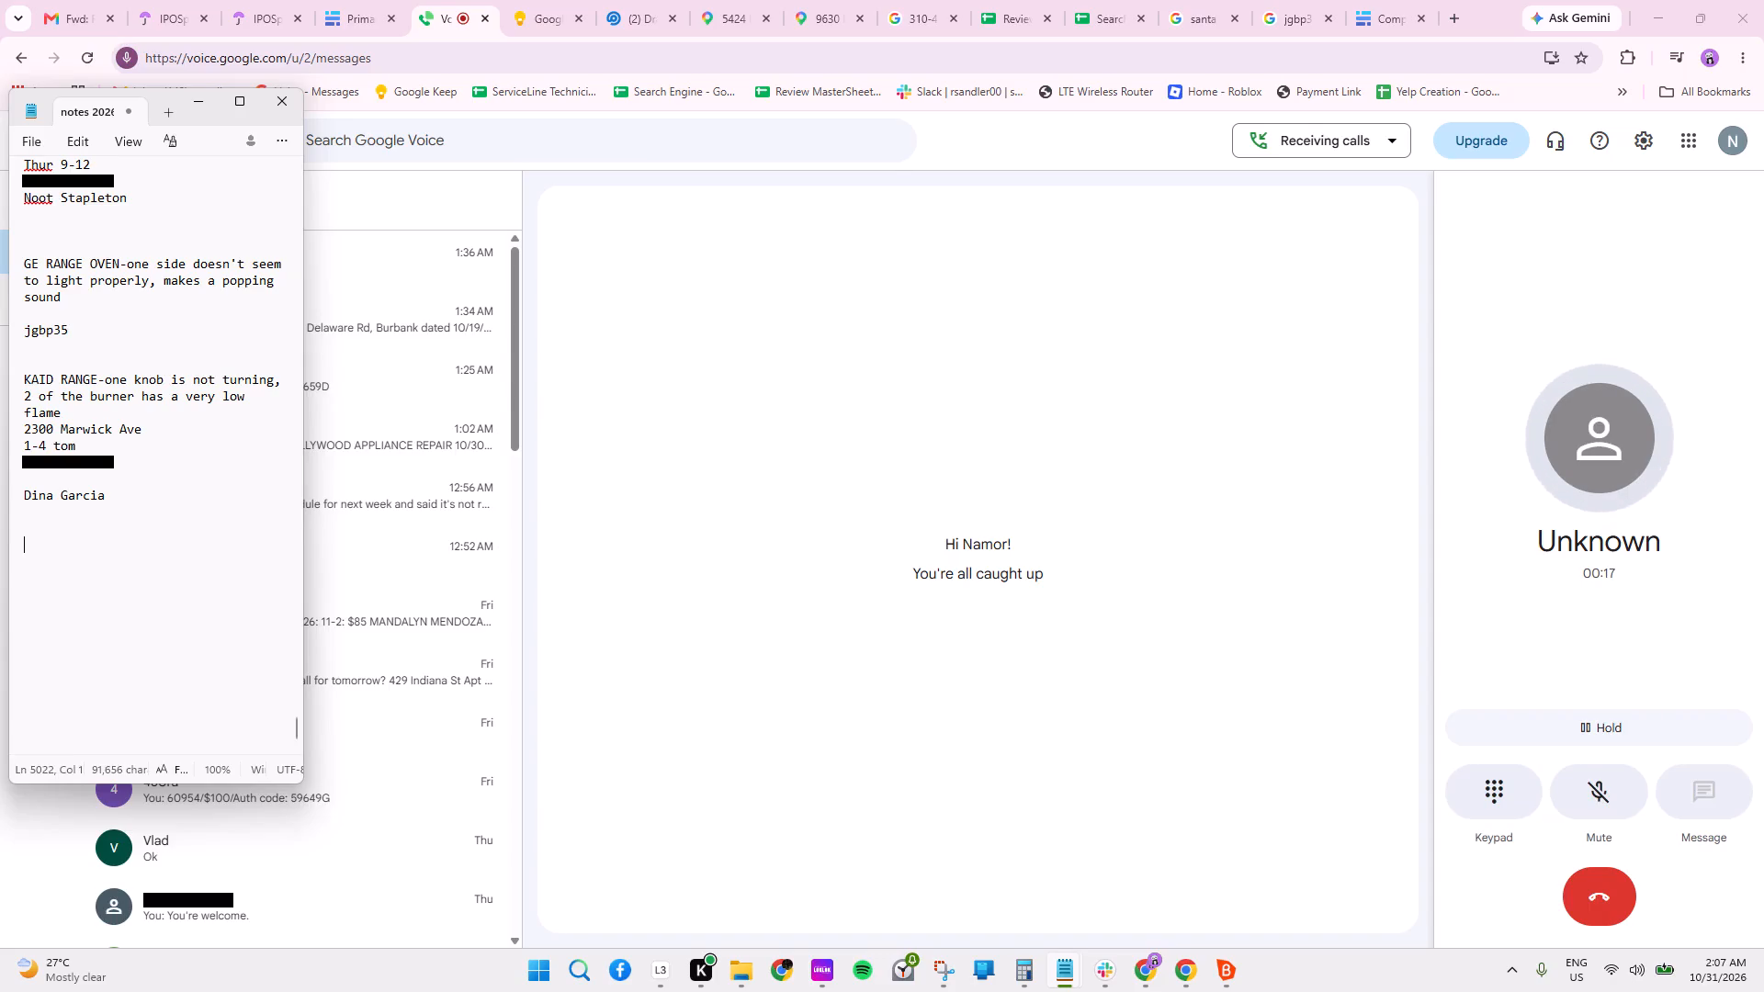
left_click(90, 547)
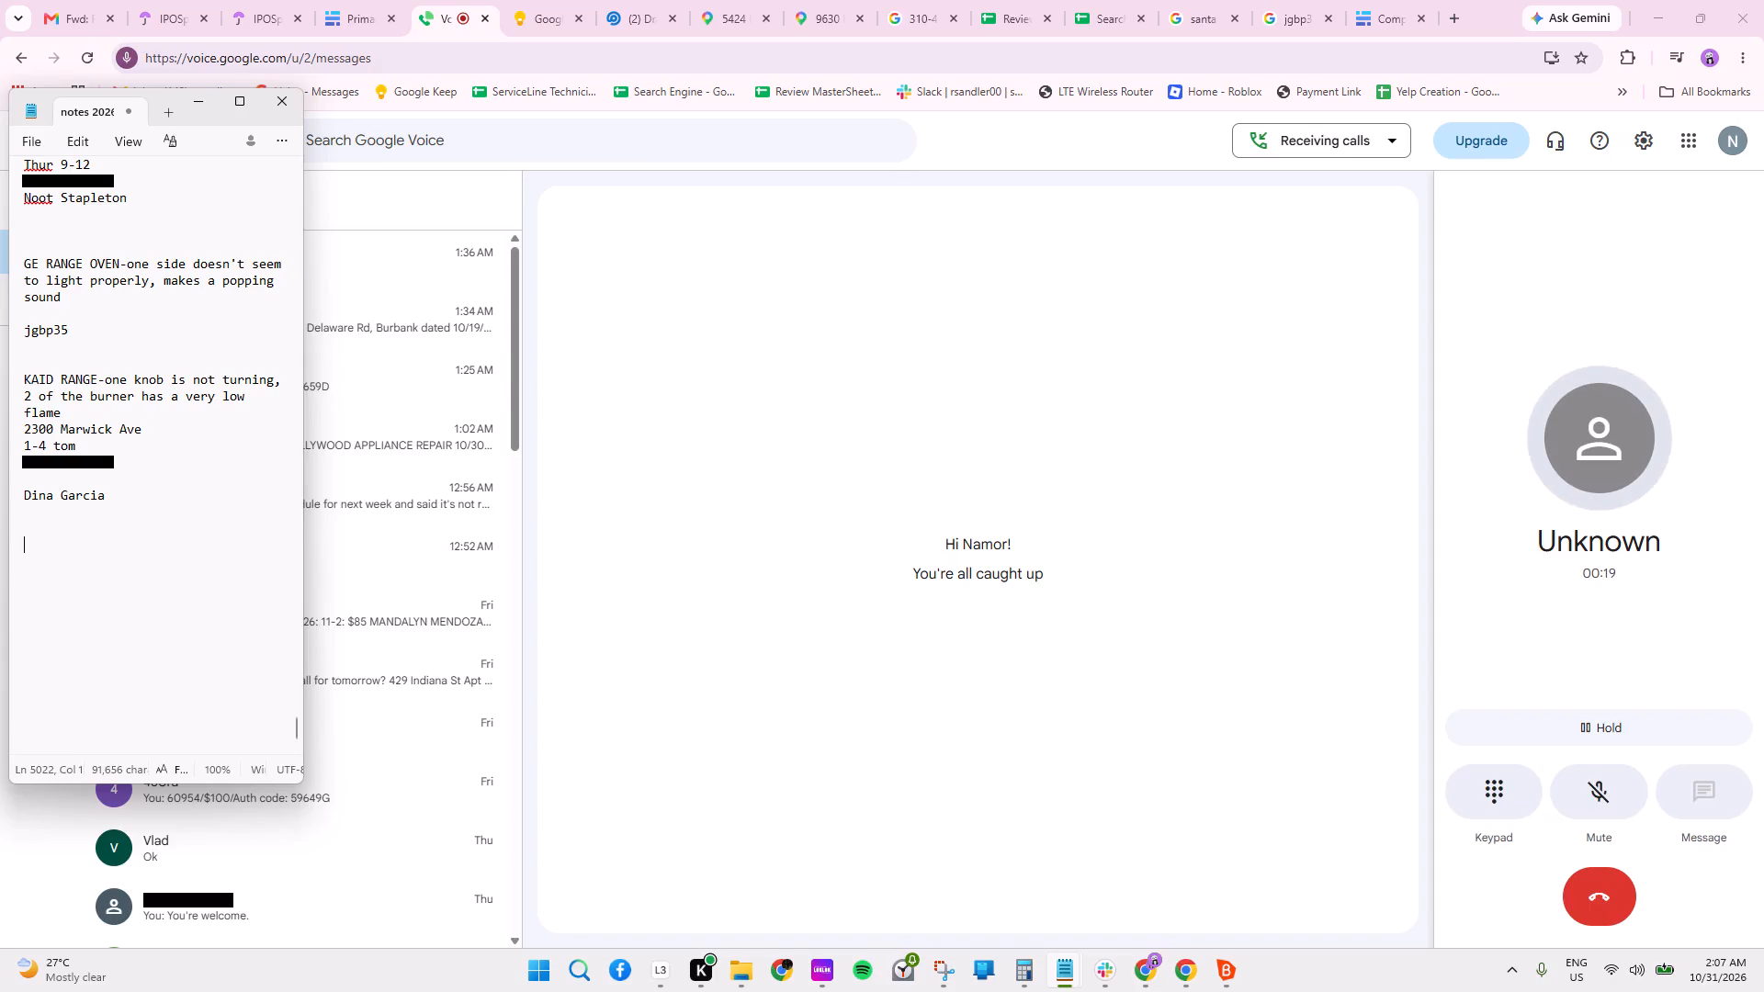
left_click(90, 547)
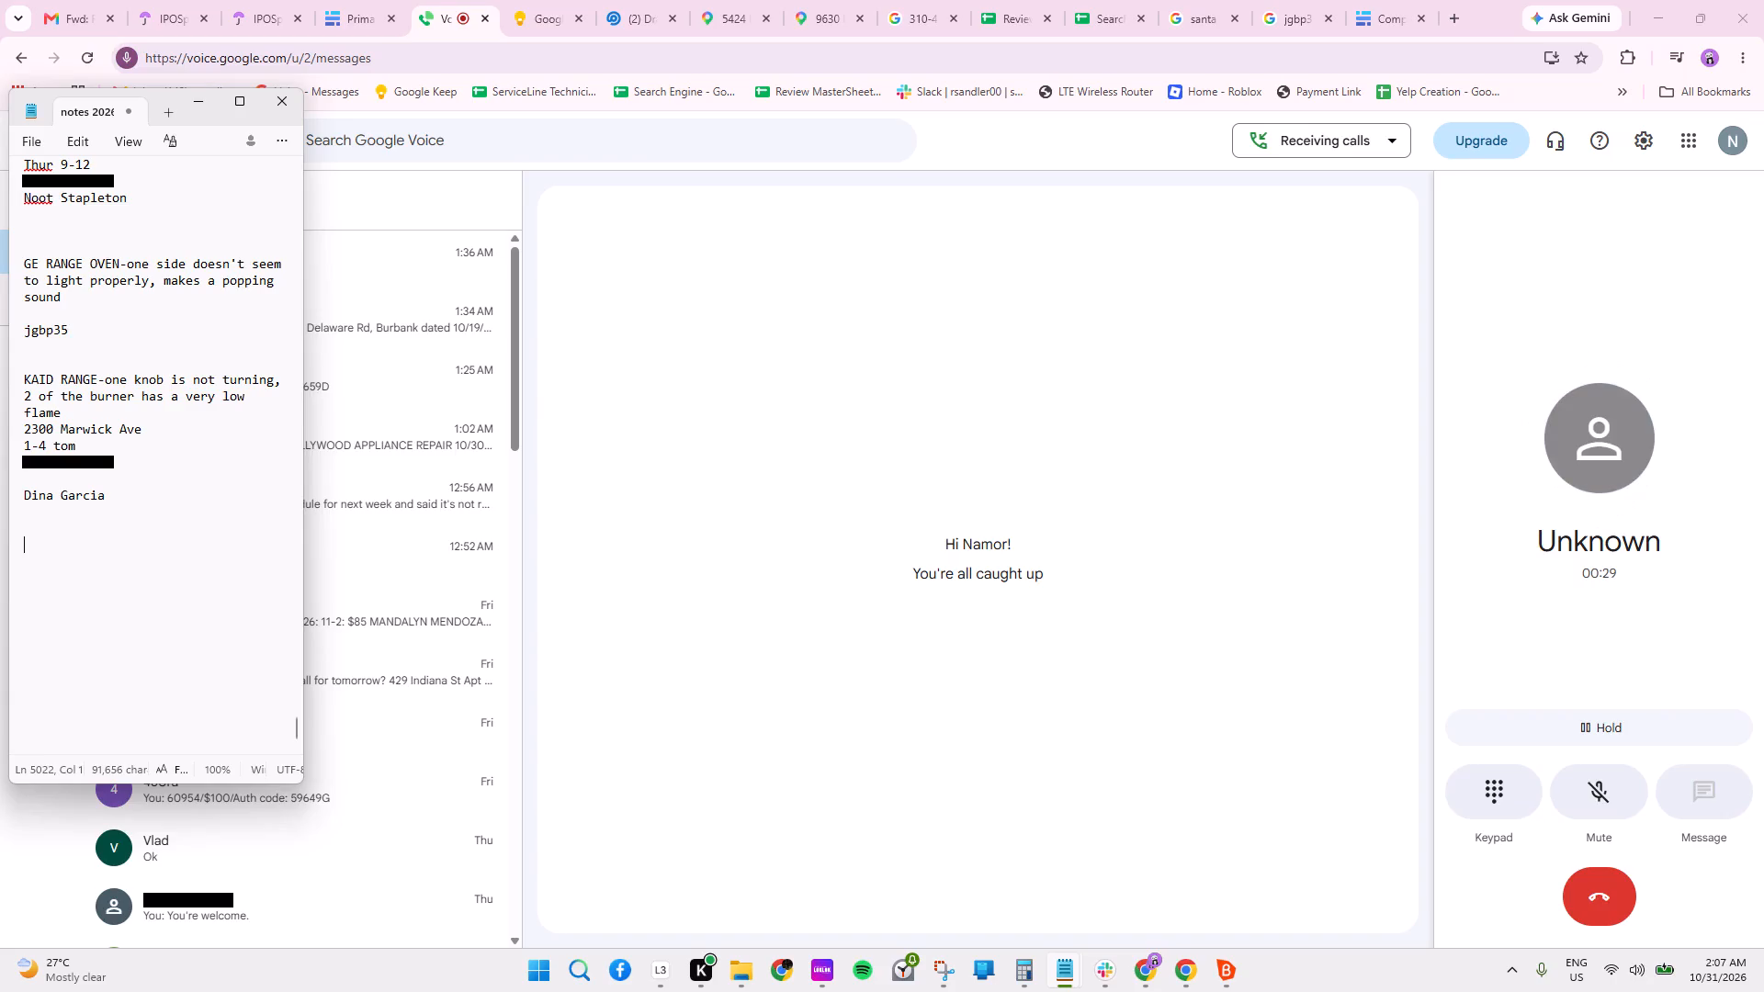
Switch to the TopTech Call Log table during the ongoing call with the unknown caller.
left_click(353, 10)
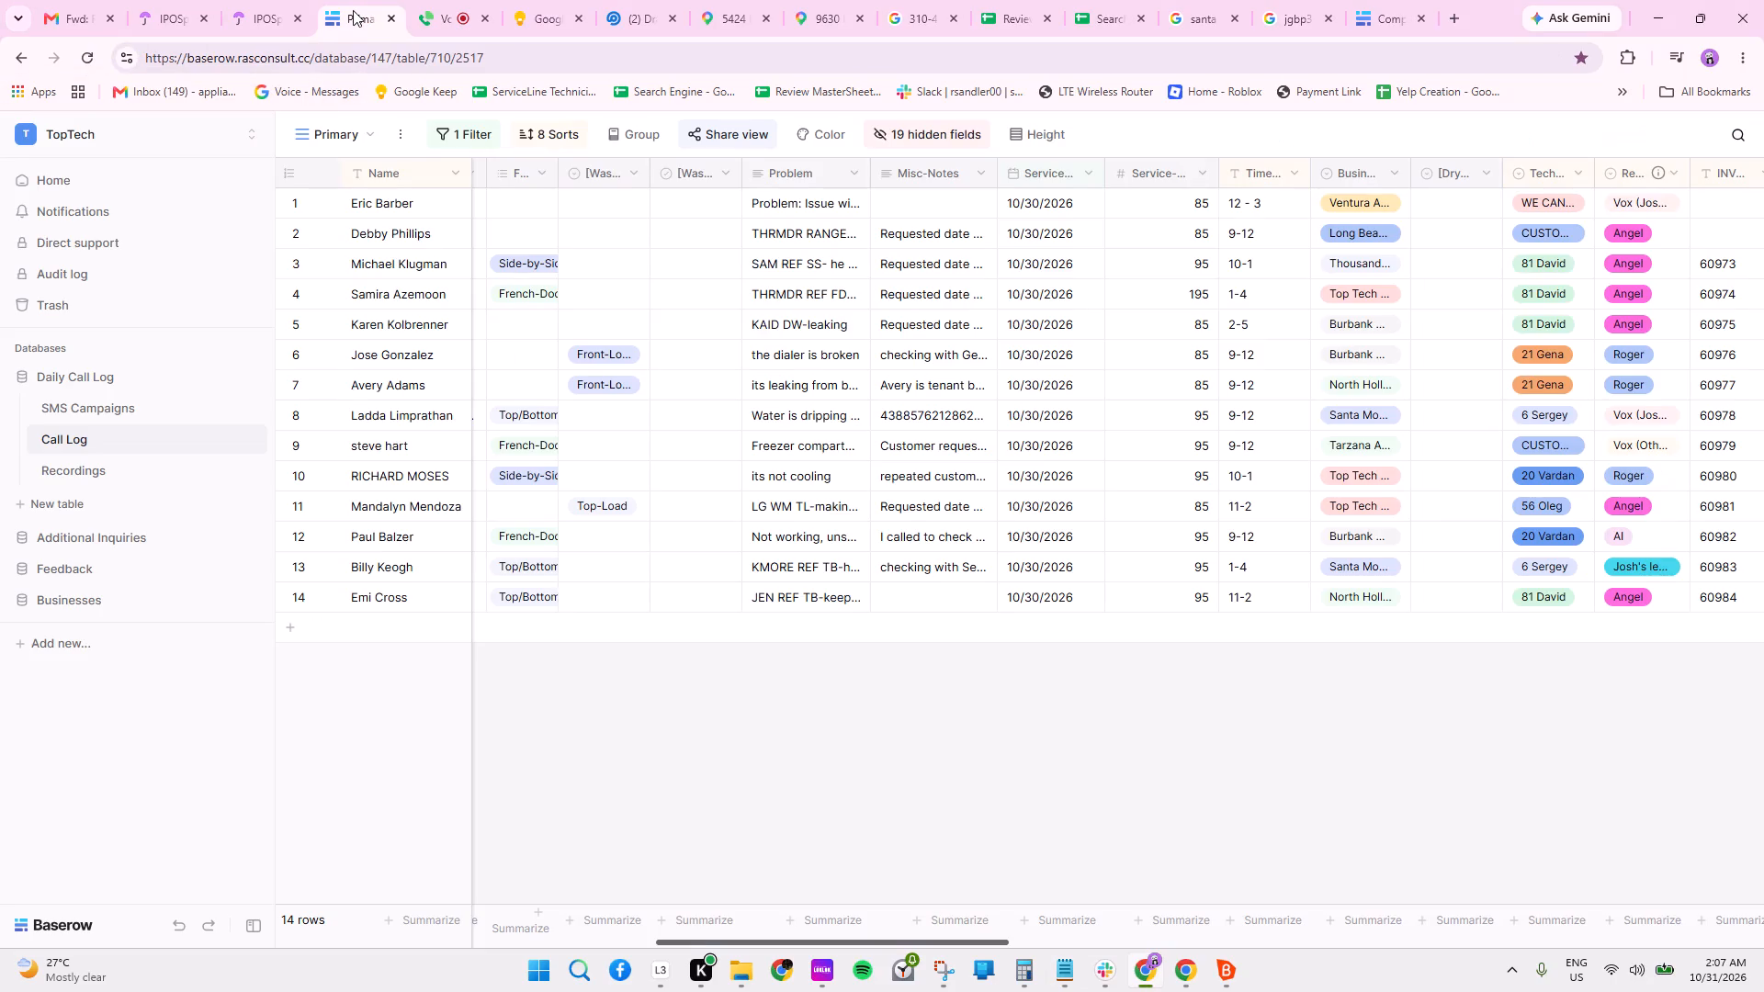
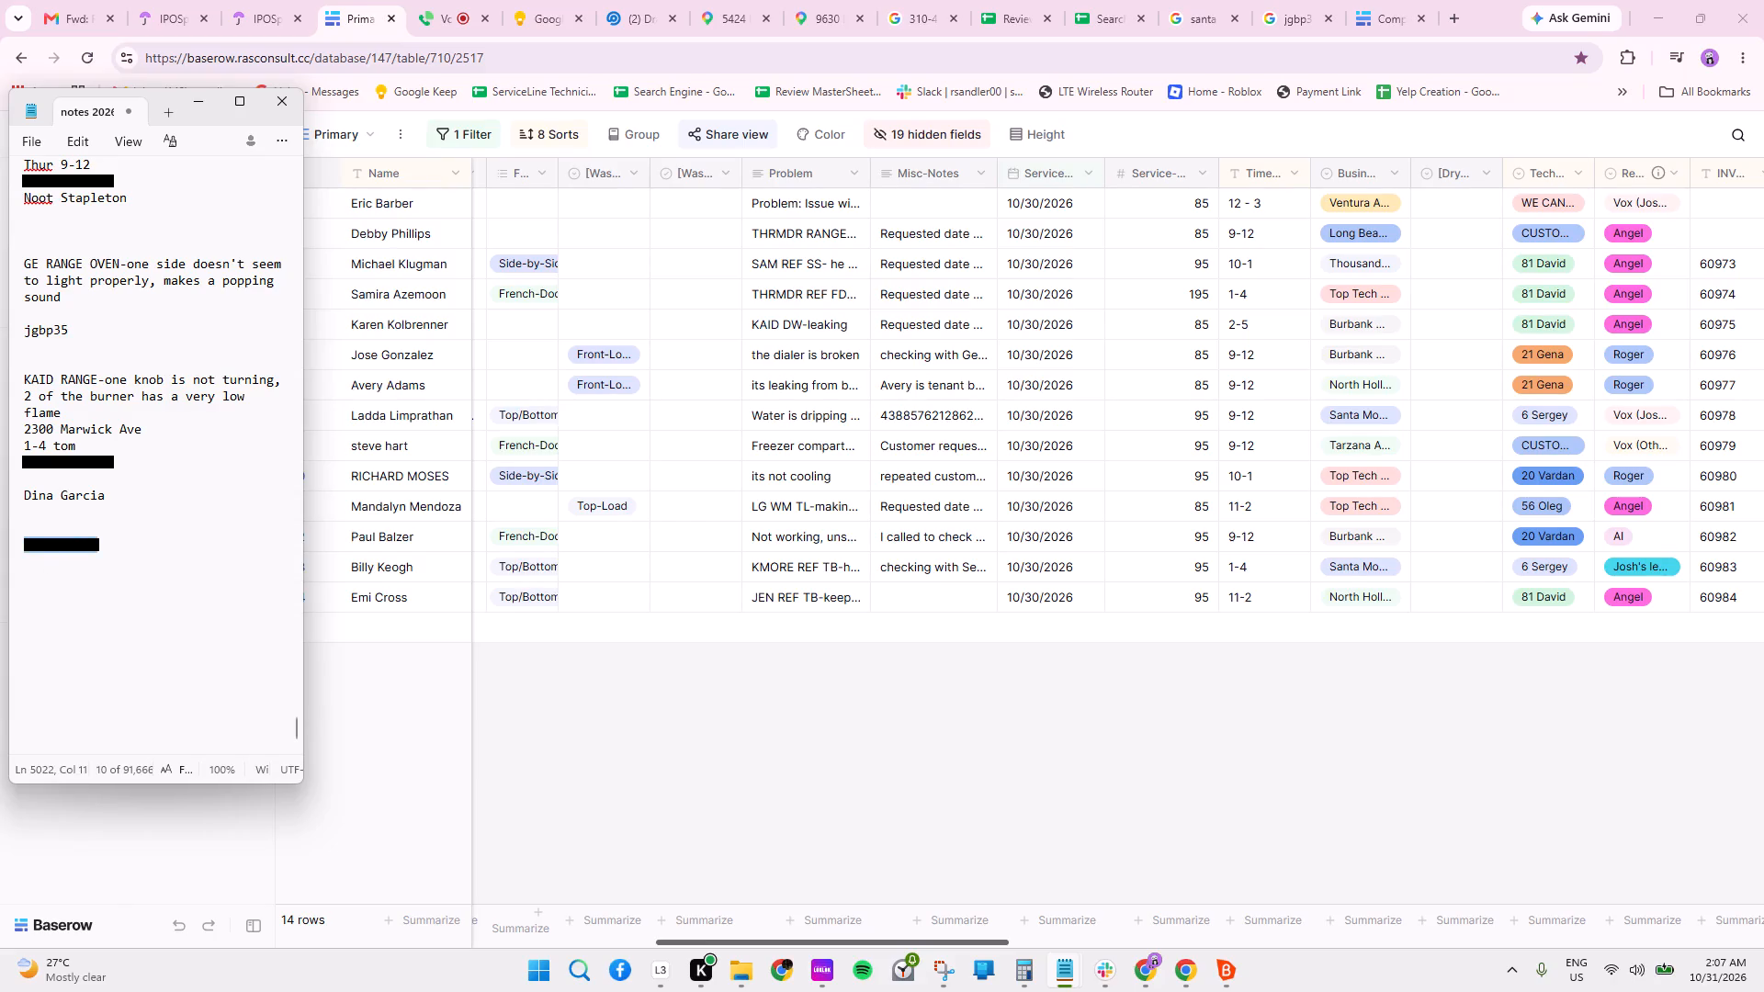
In the open service notes, place the text cursor on the empty line below the last phone number, ready for a new entry.
left_click(125, 629)
left_click(149, 557)
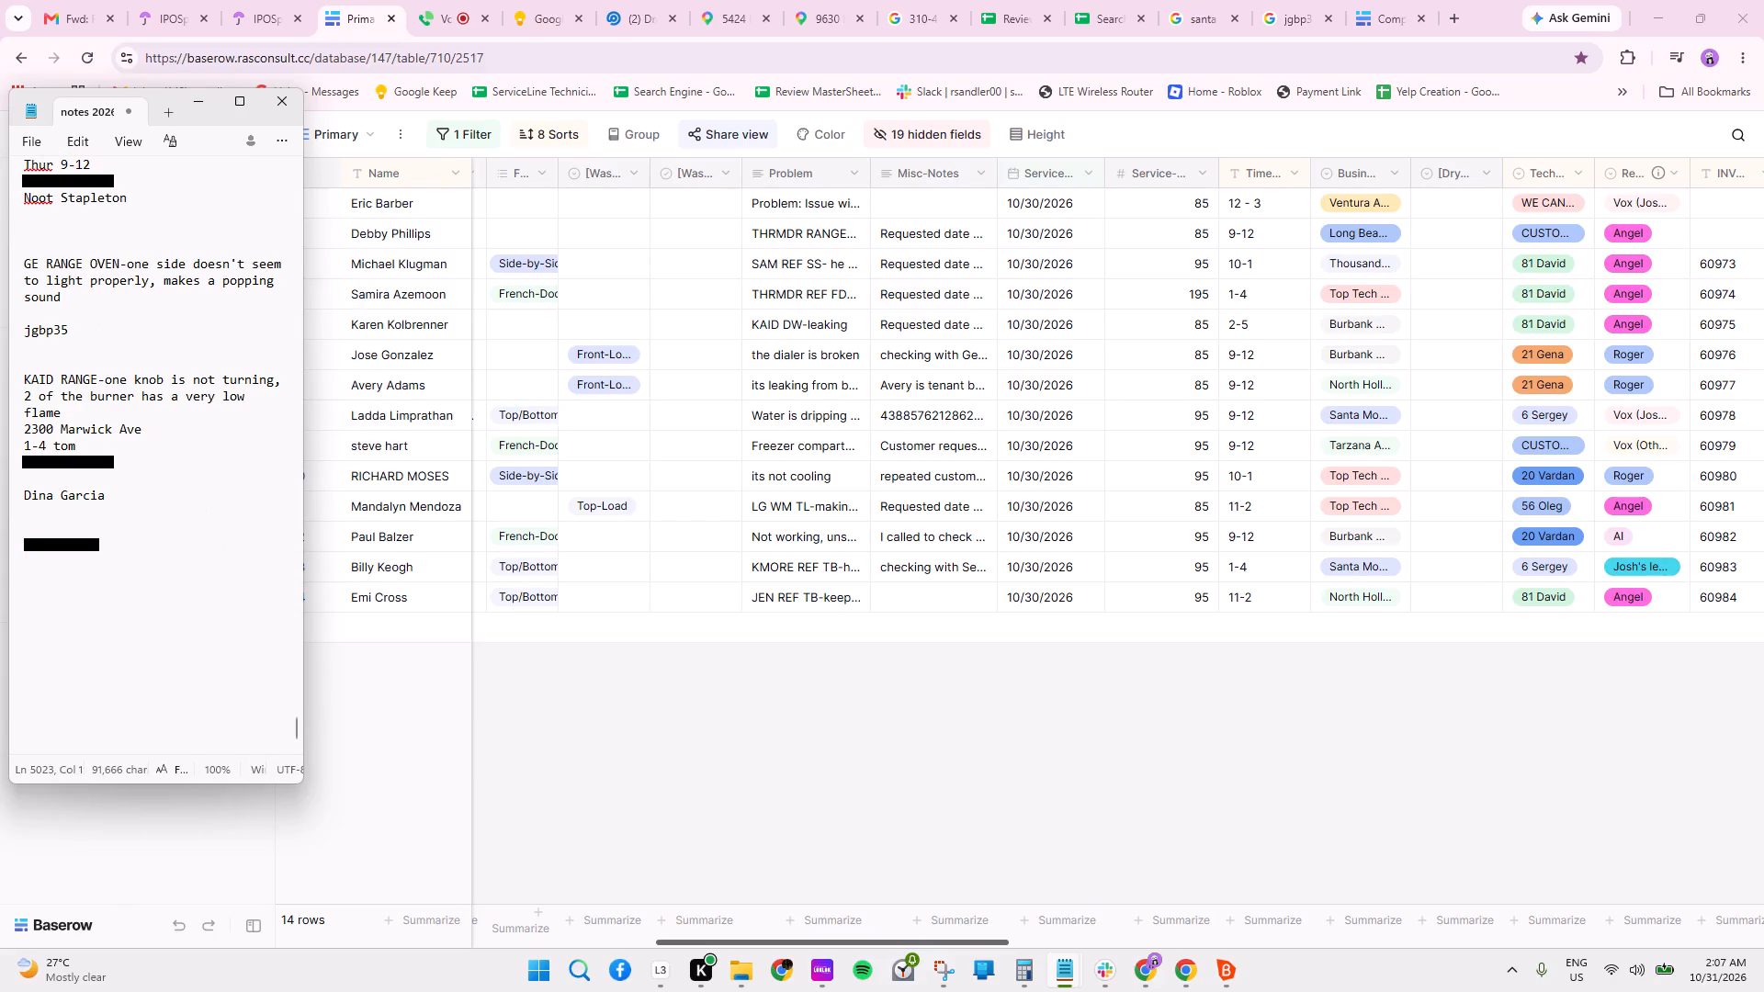
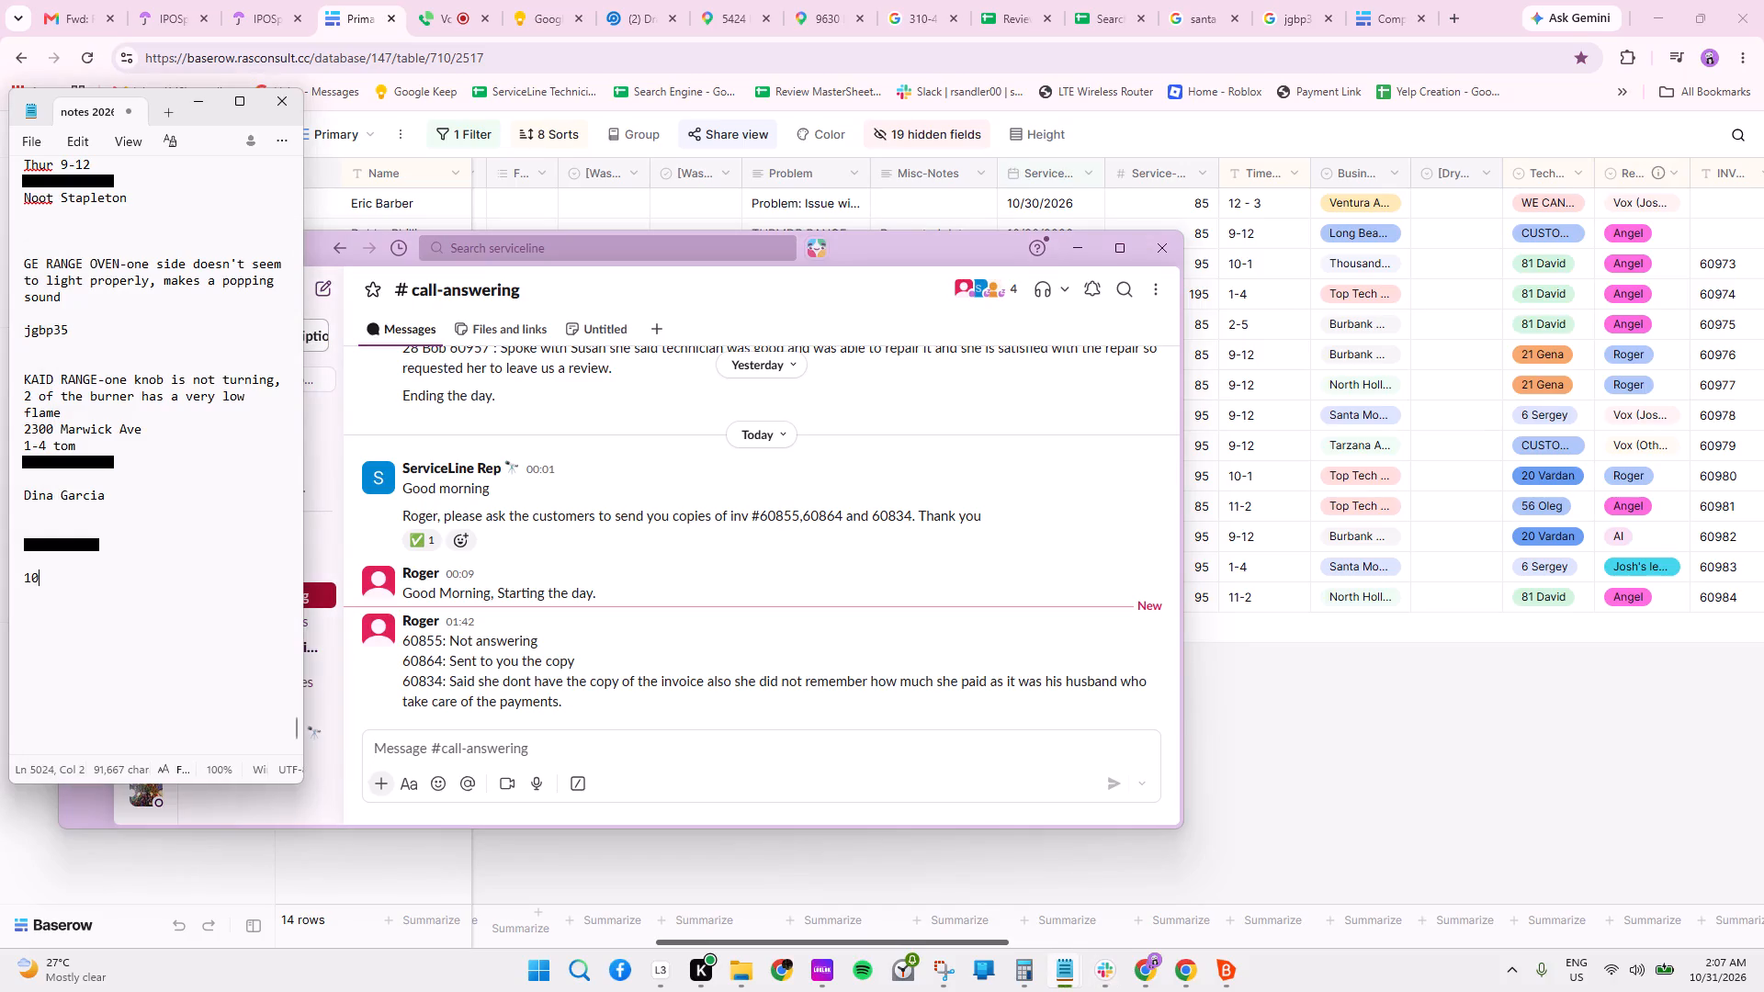
Finish writing the caller's street address at the end of the call notes and copy that address line.
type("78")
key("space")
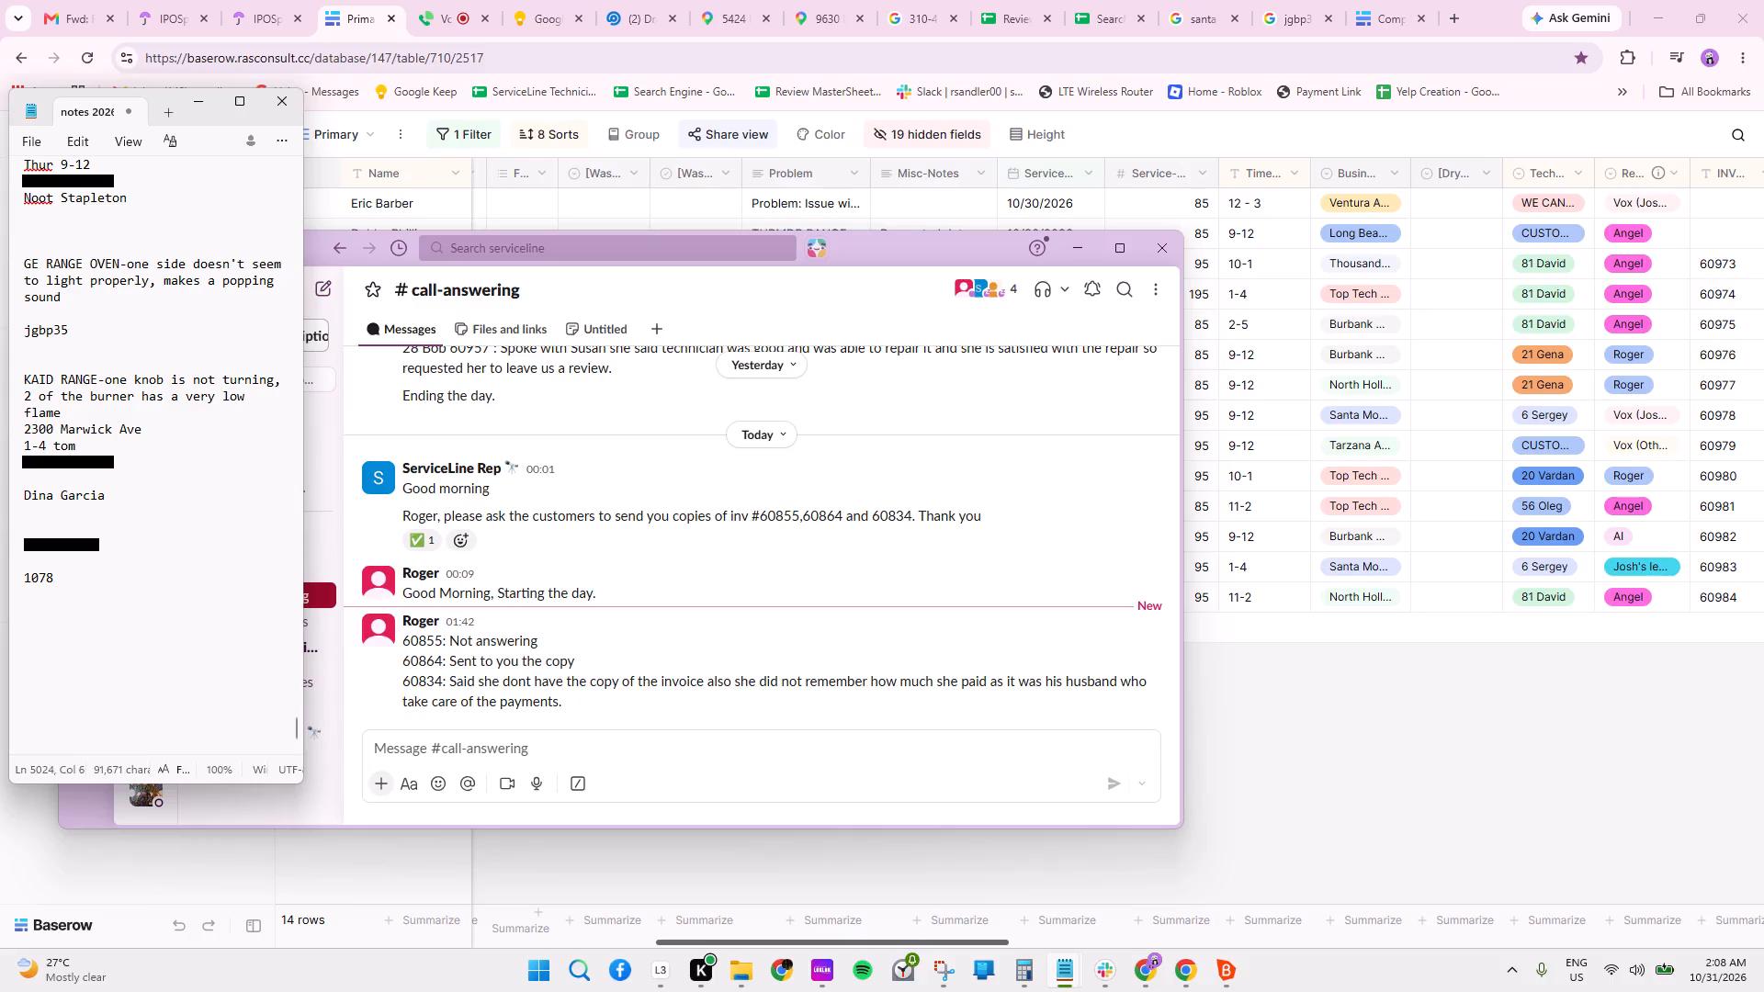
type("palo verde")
triple_click(160, 576)
key("ctrl+c")
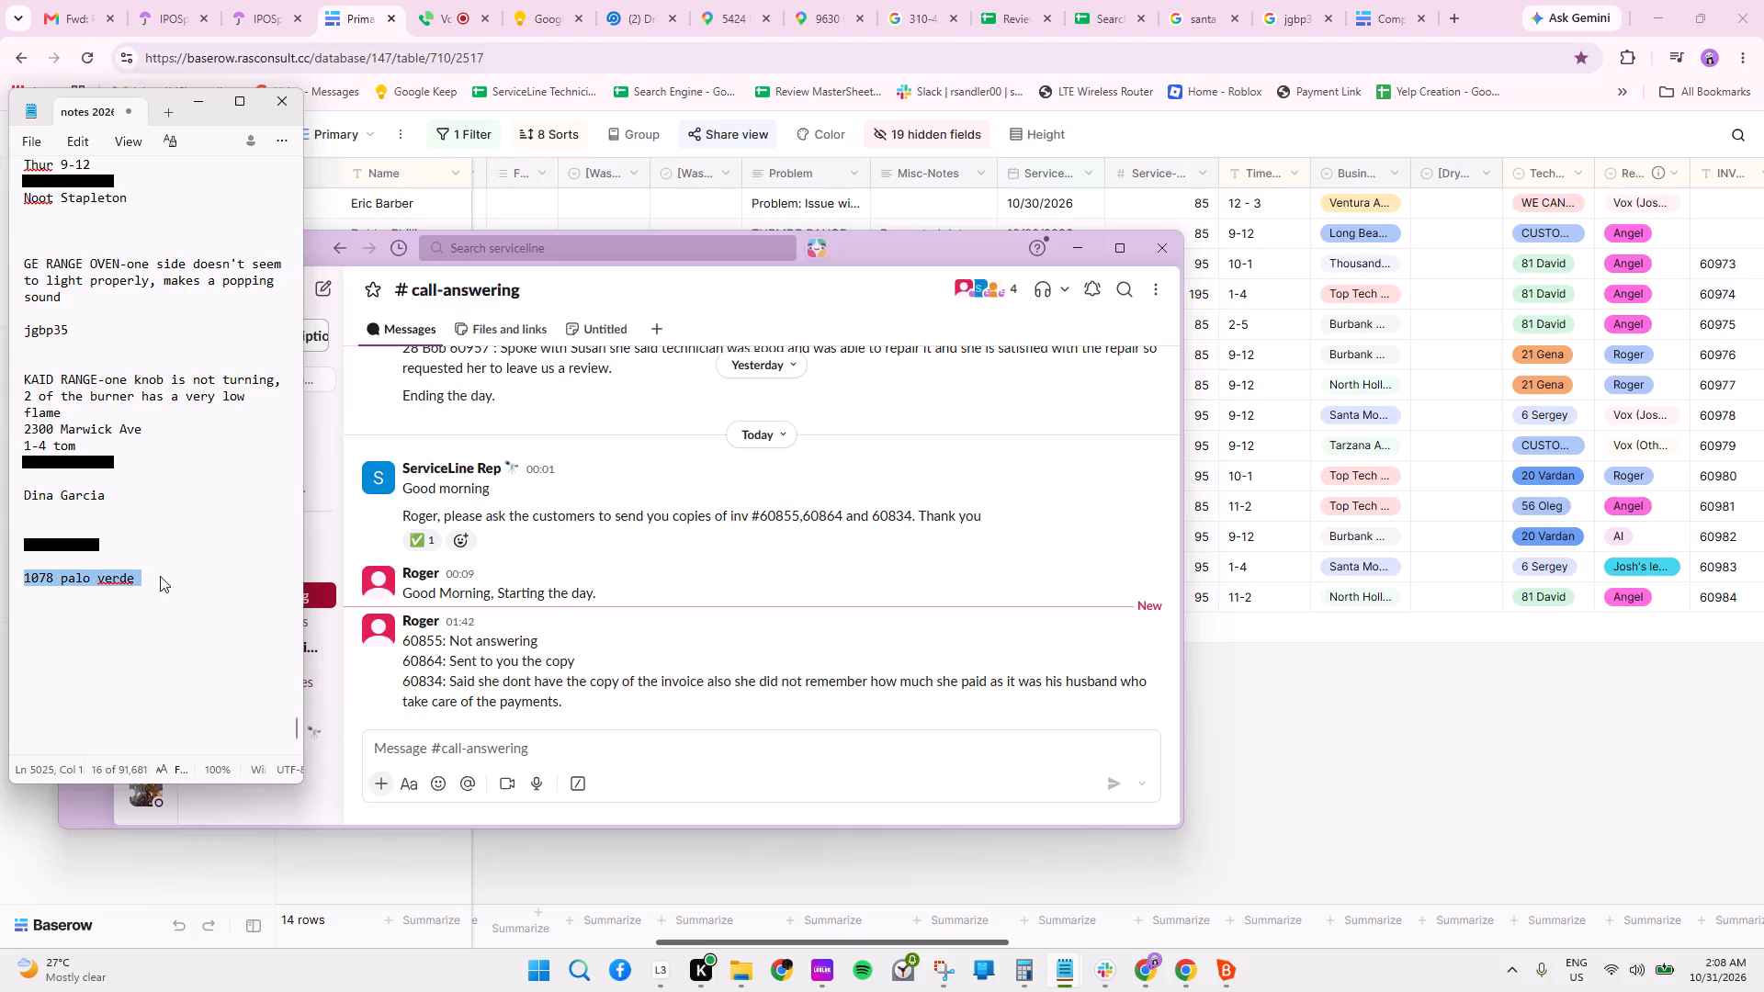
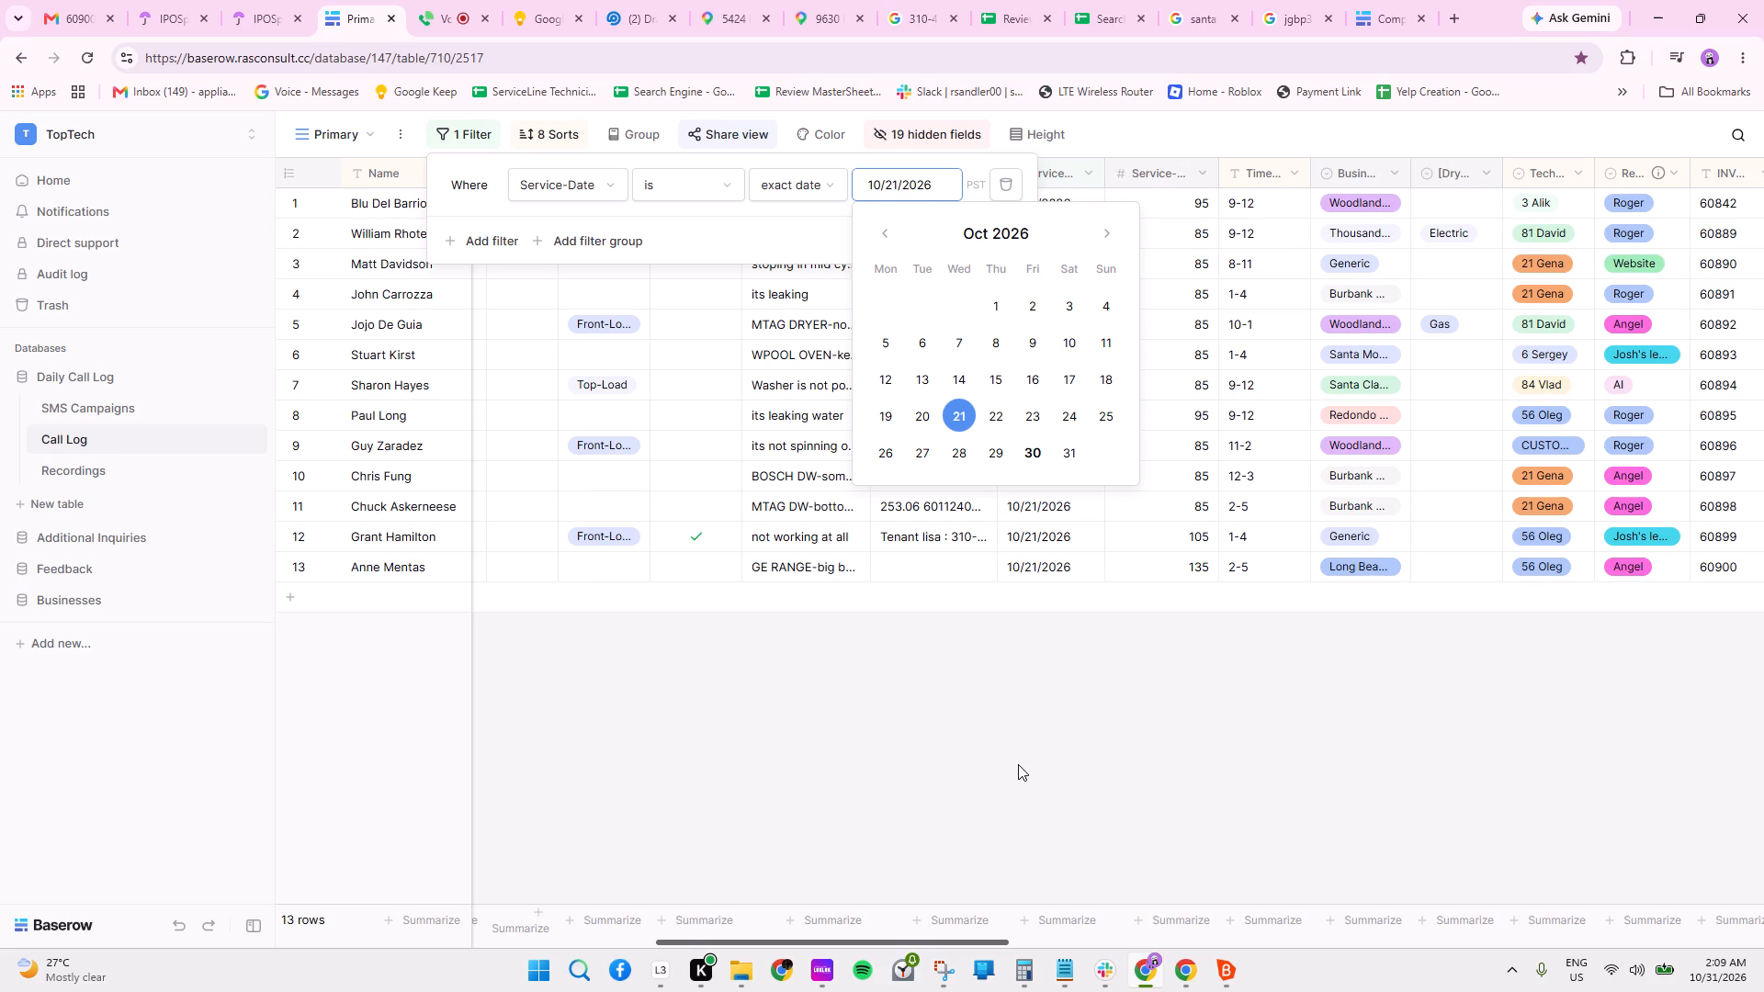
Open the full record of the 10/21/2026 Long Beach GE range job and look through its customer and appliance details.
left_click(1018, 764)
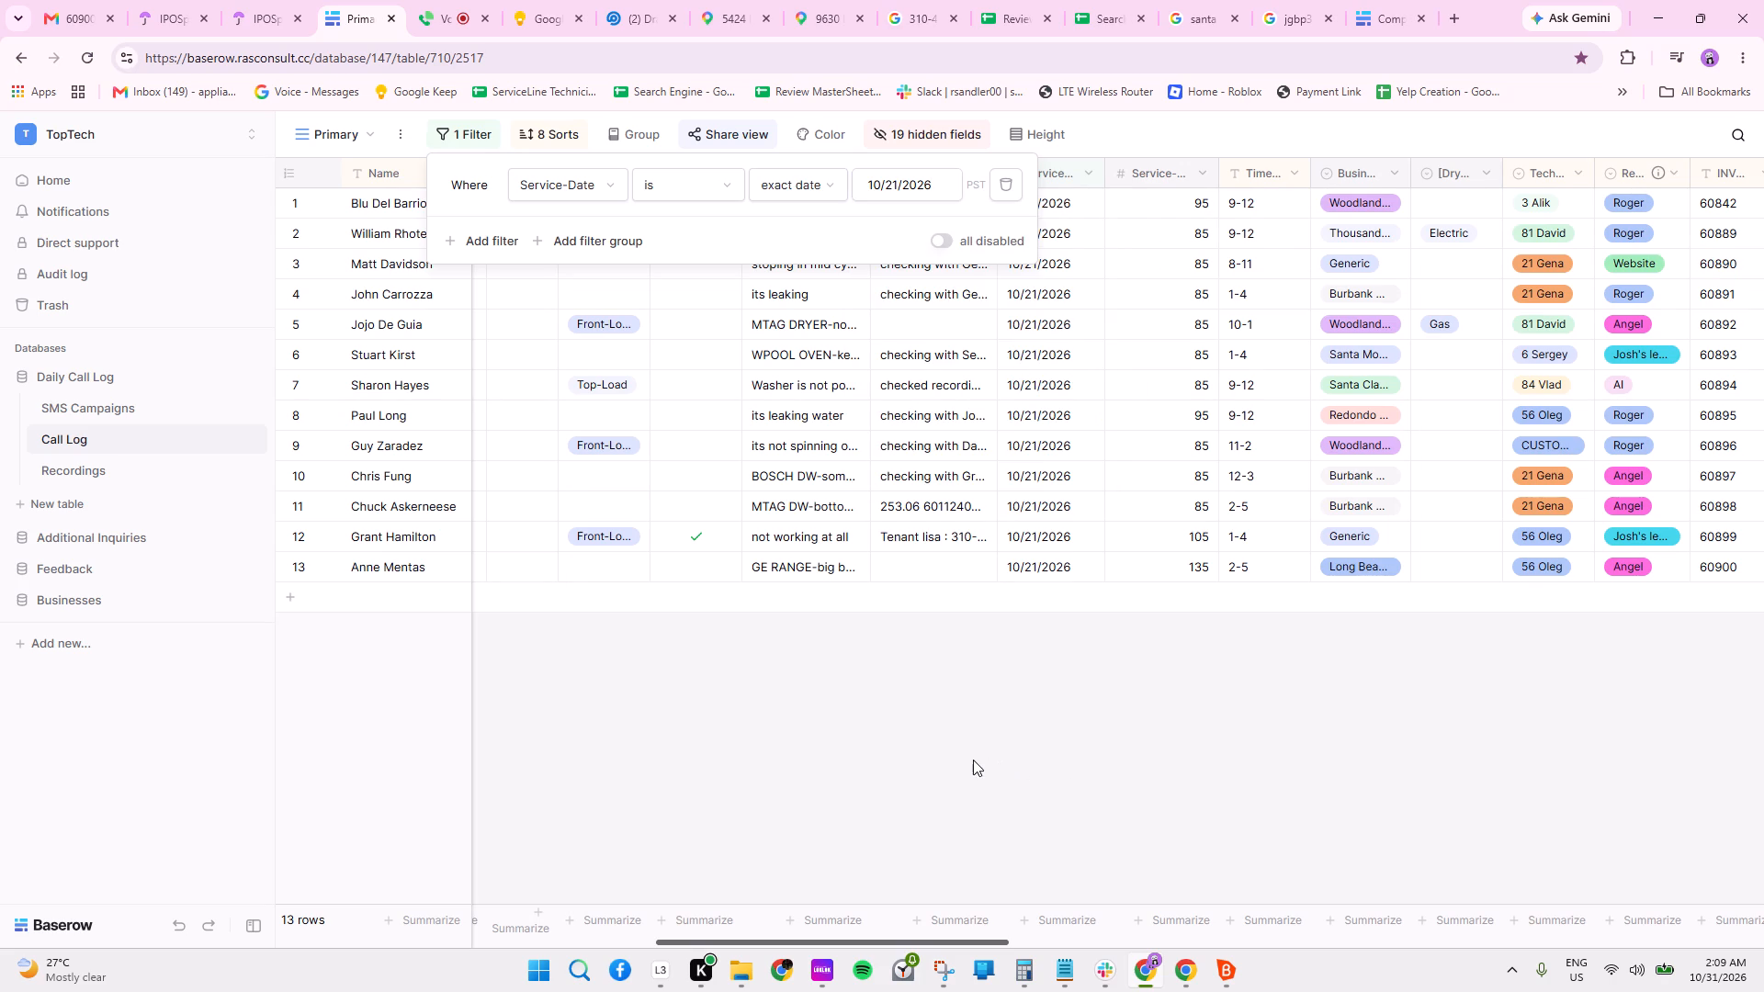
left_click(973, 760)
left_click(332, 567)
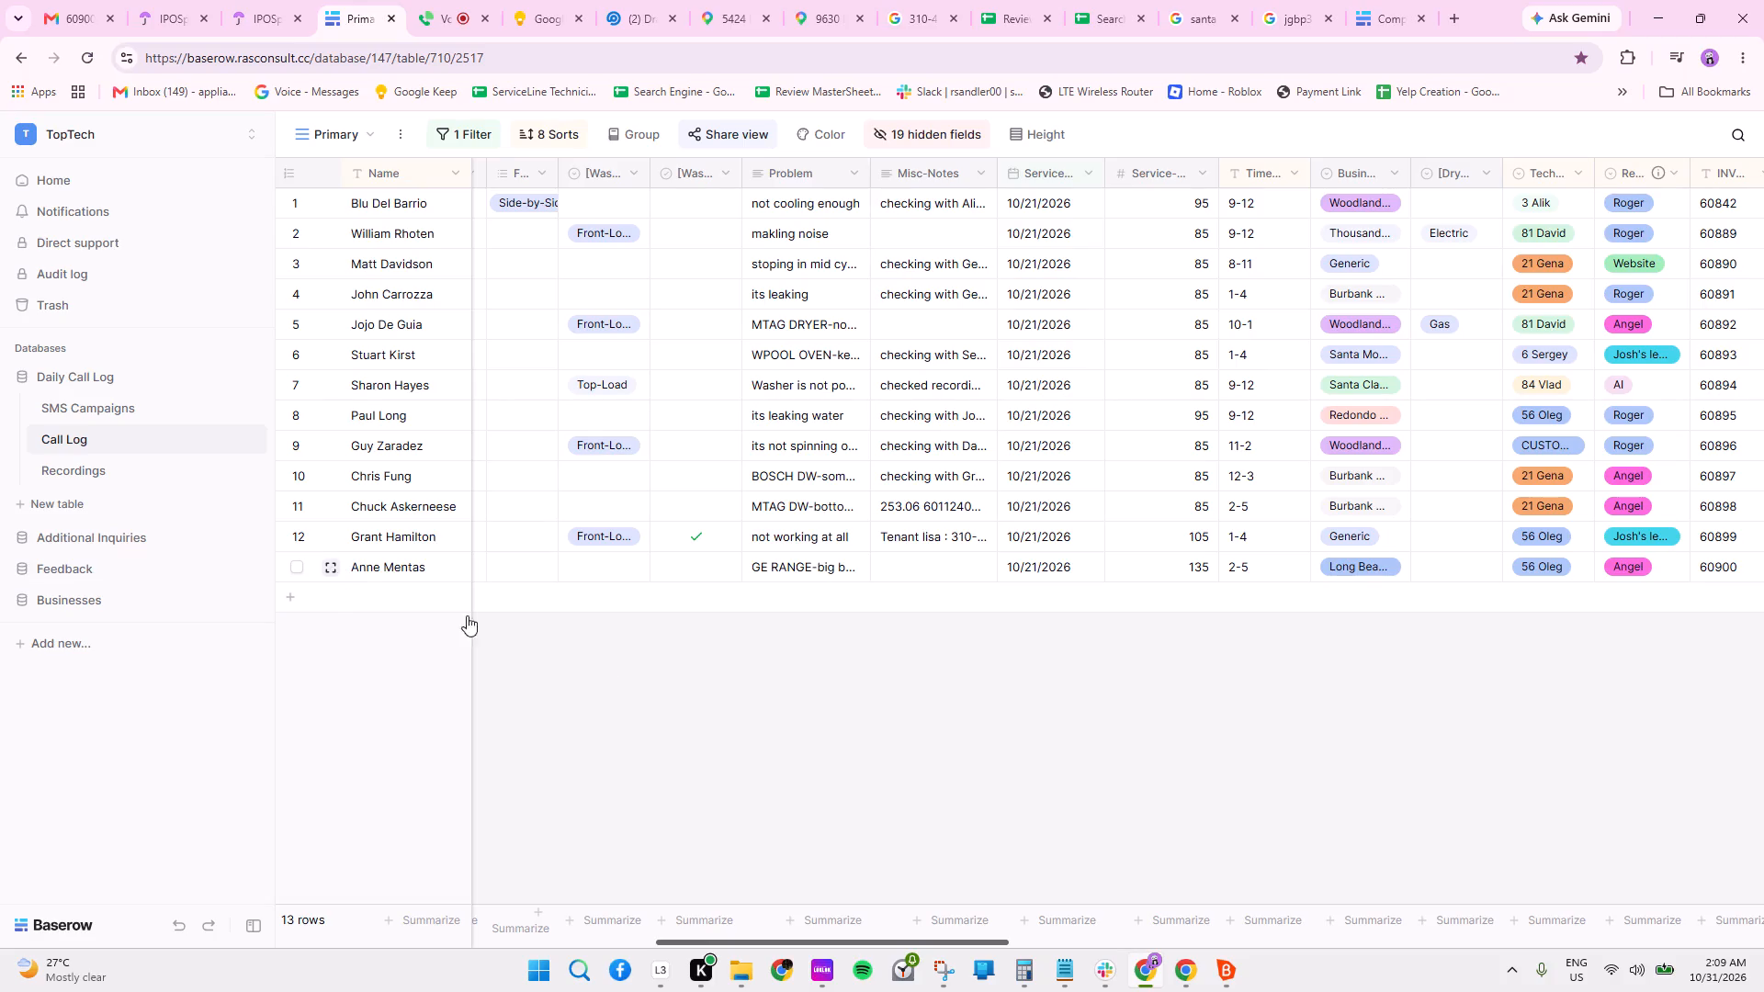
scroll(786, 661, "down", 2)
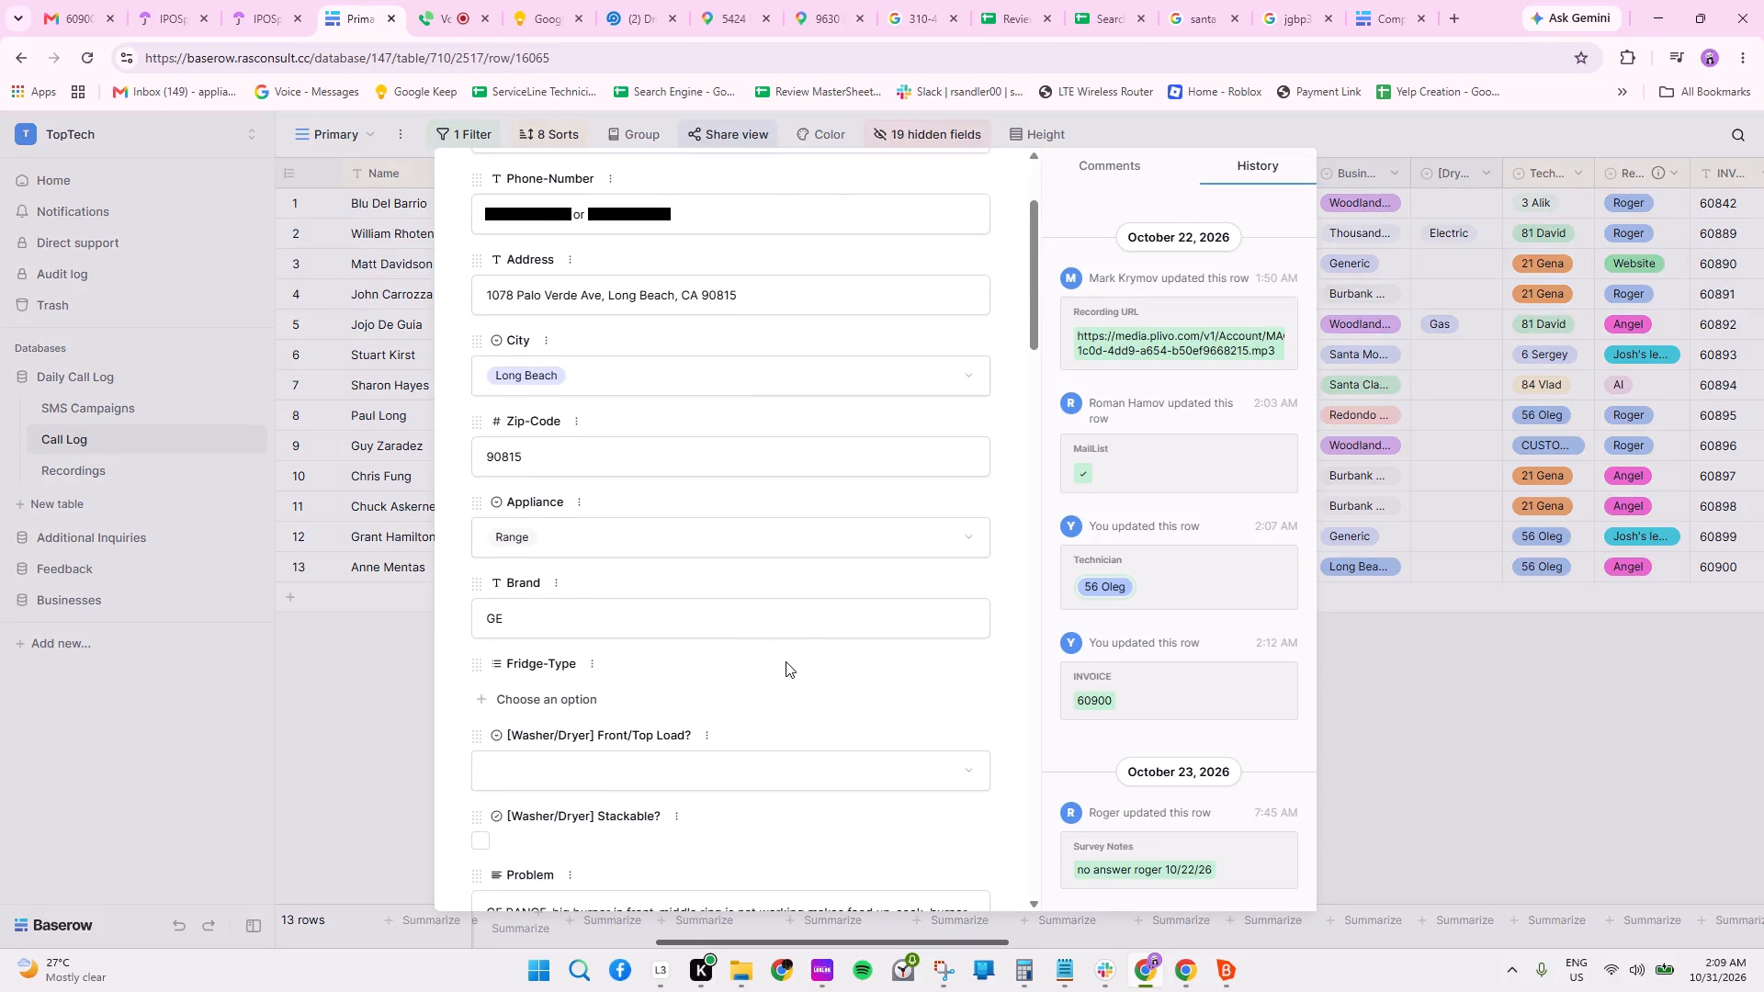
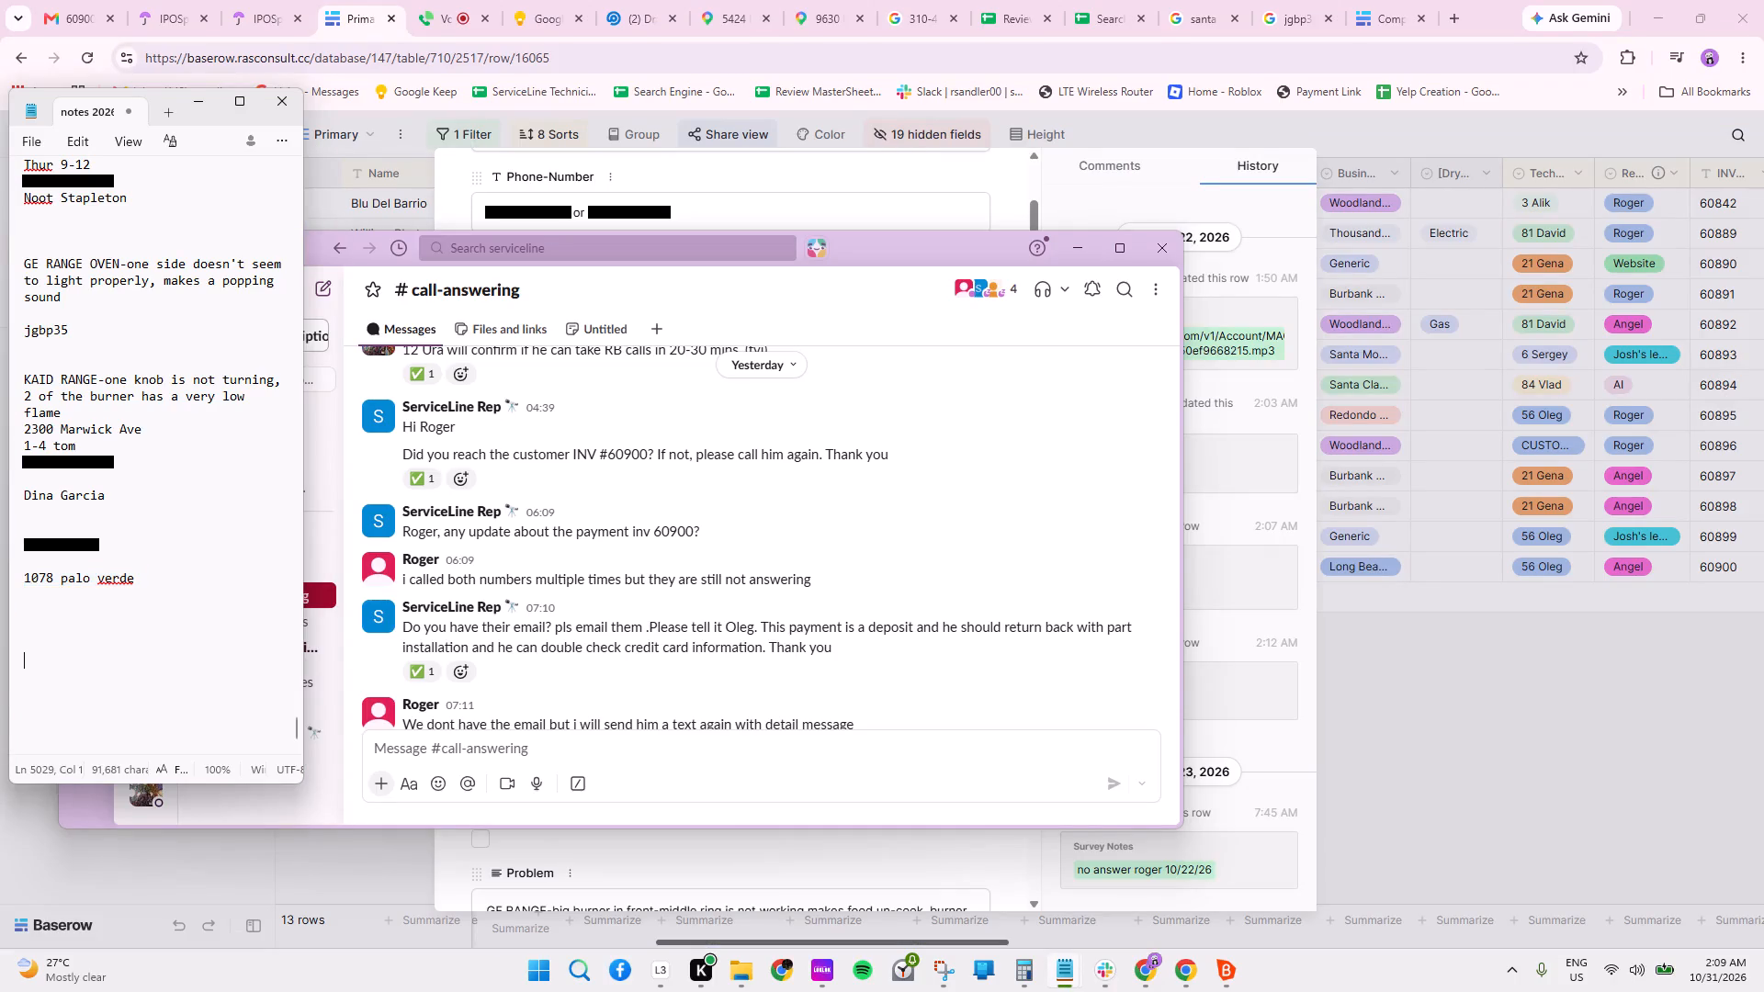
Add the line "went to use the smaller one" below the latest caller's entry in the notes file.
type("went to use the smaller one")
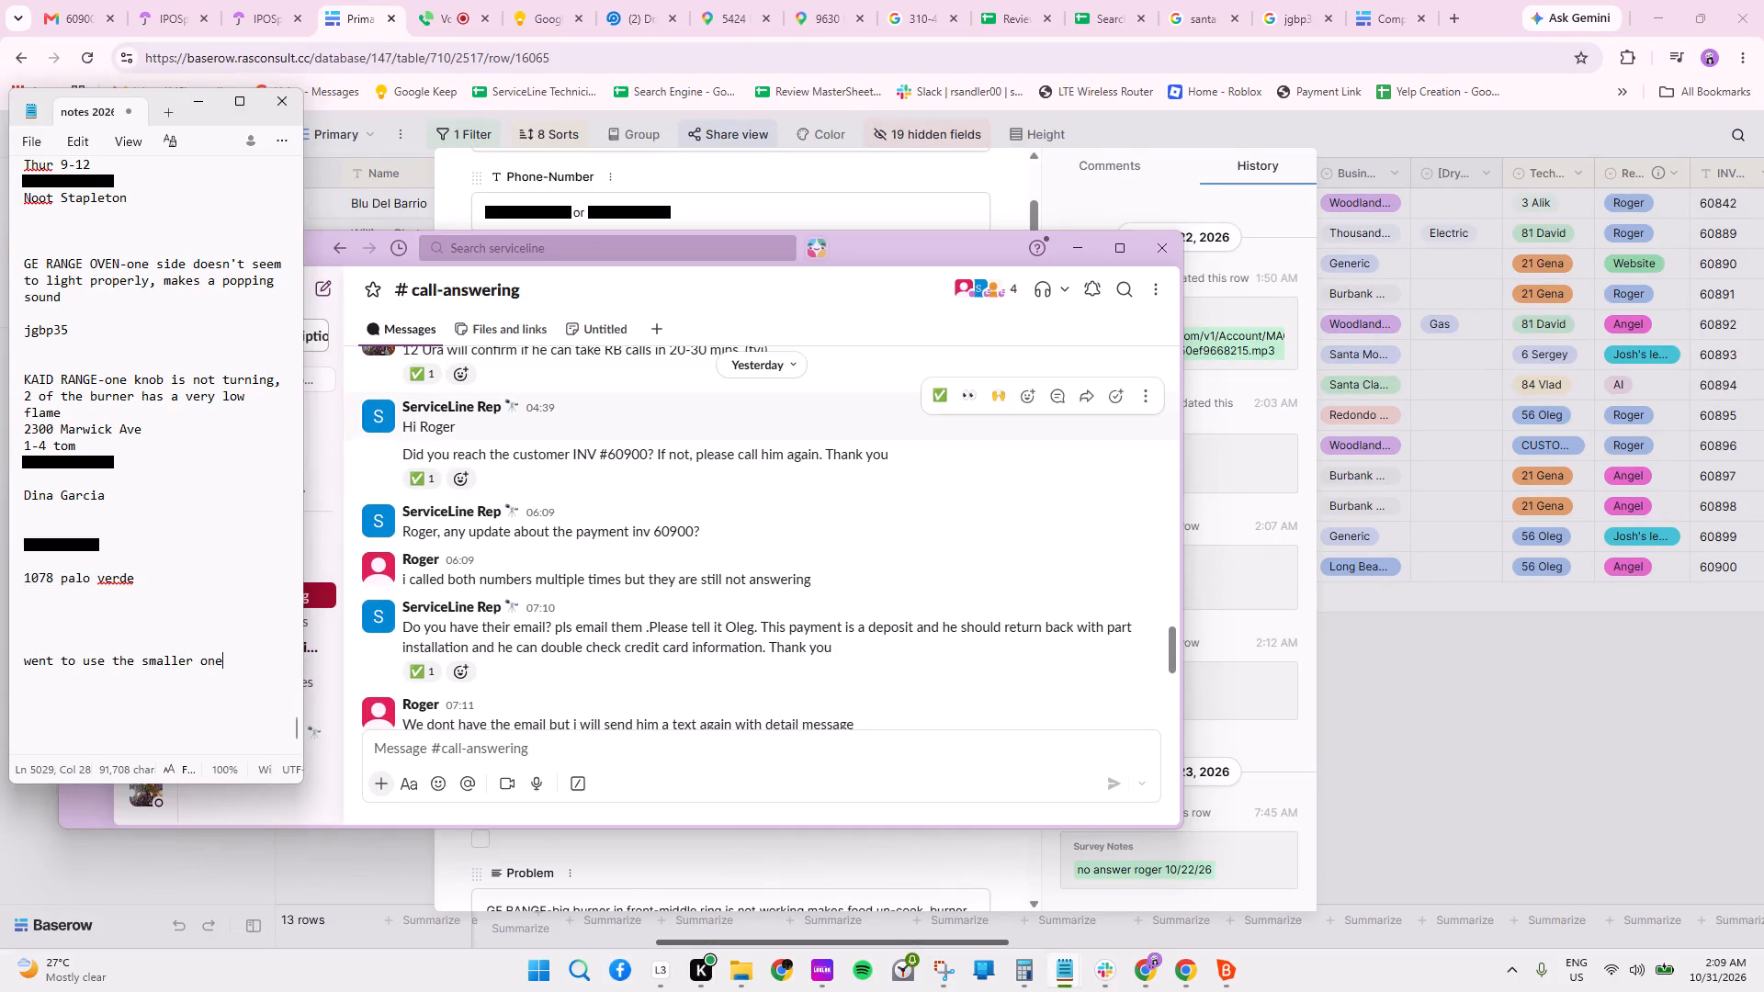
Switch to the browser and review the Problem and Misc-Notes fields of the Long Beach GE range record.
left_click(1236, 579)
scroll(812, 601, "down", 1)
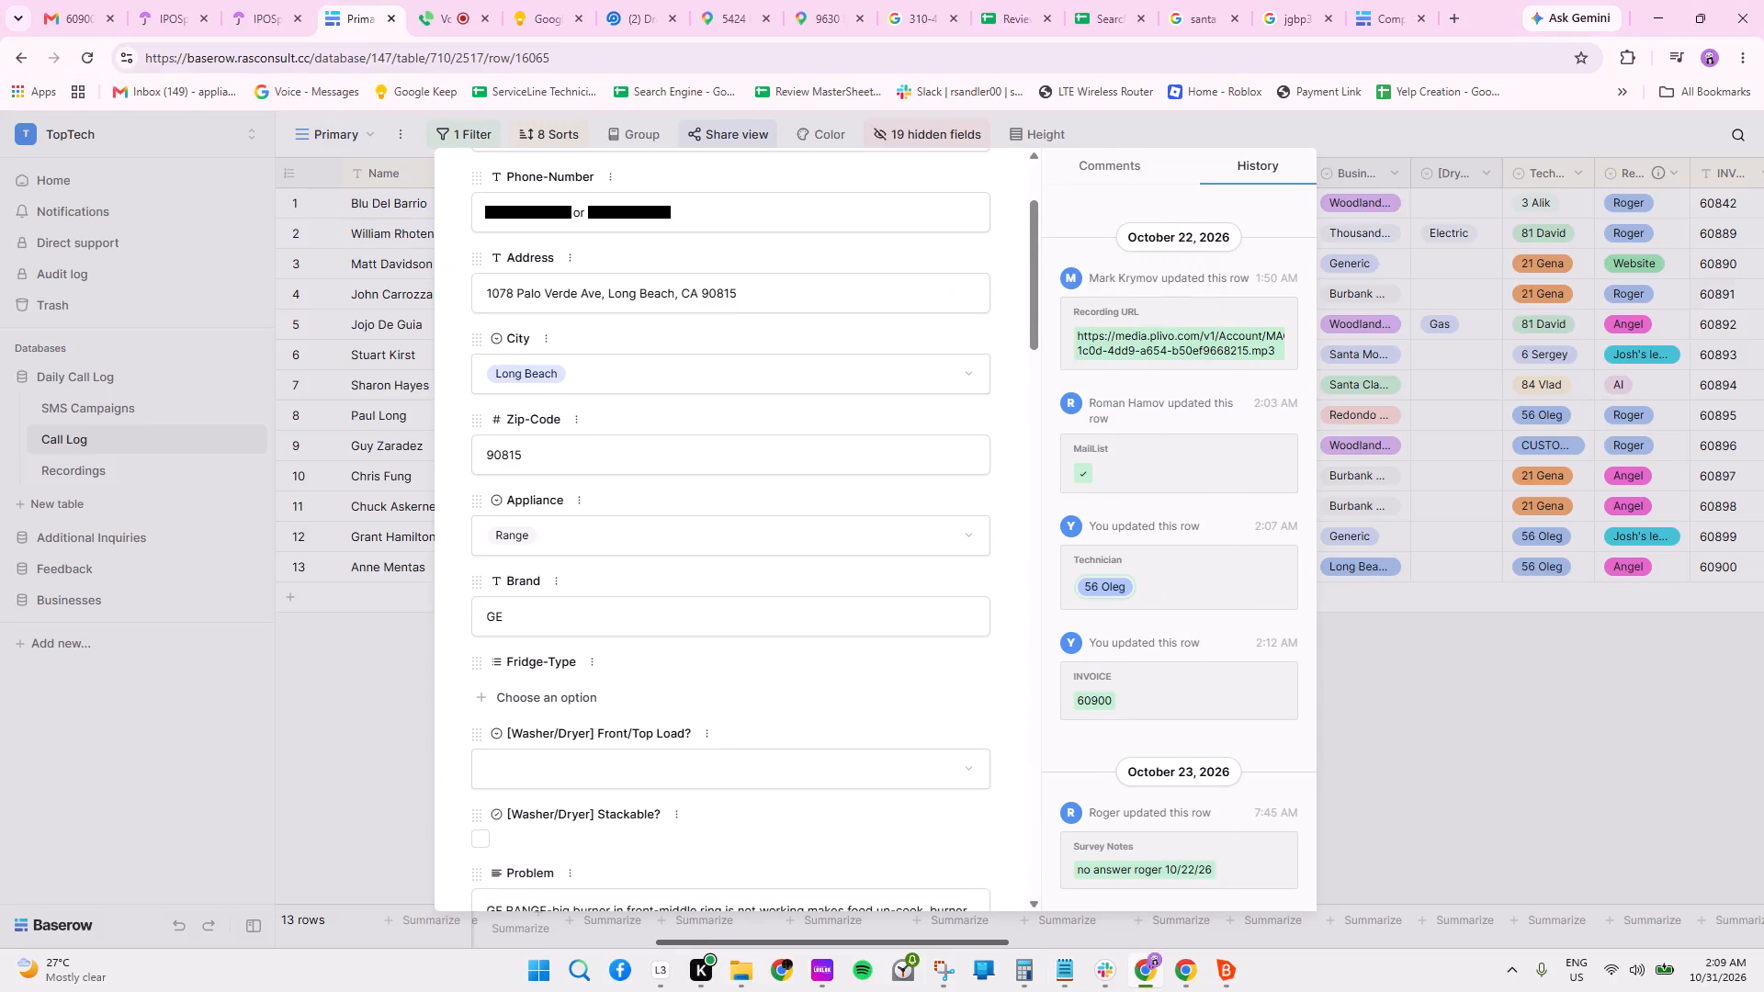
scroll(812, 601, "down", 3)
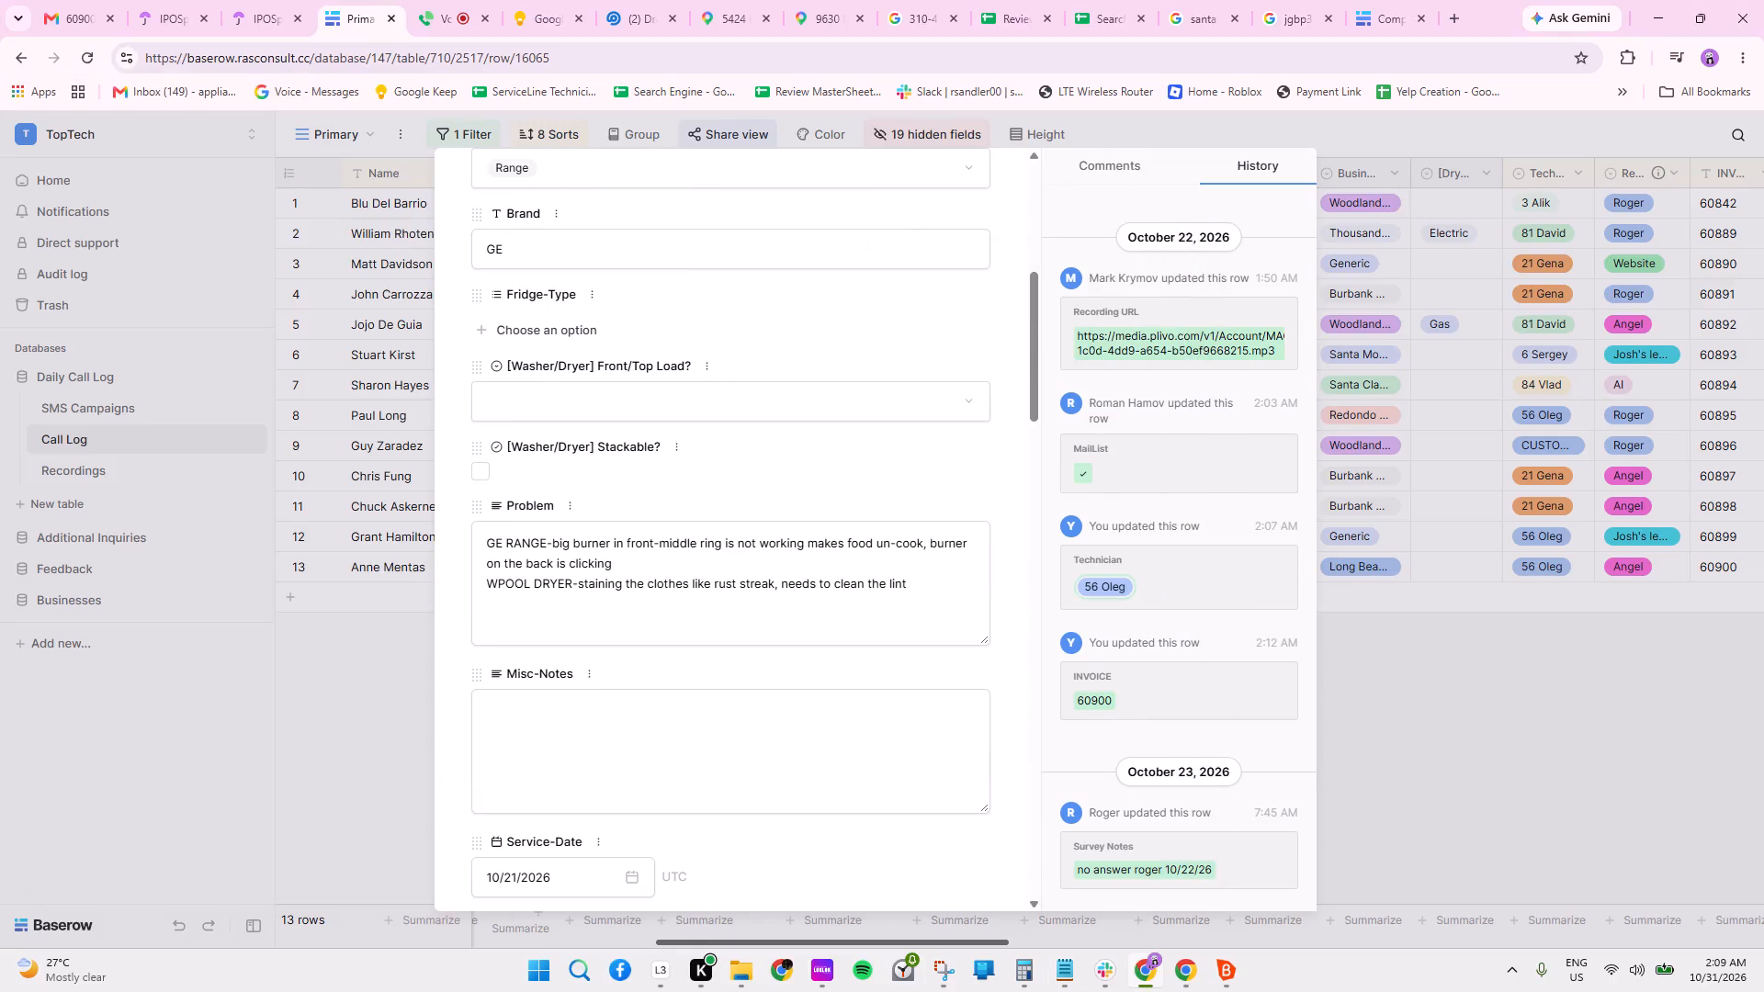
left_click(746, 743)
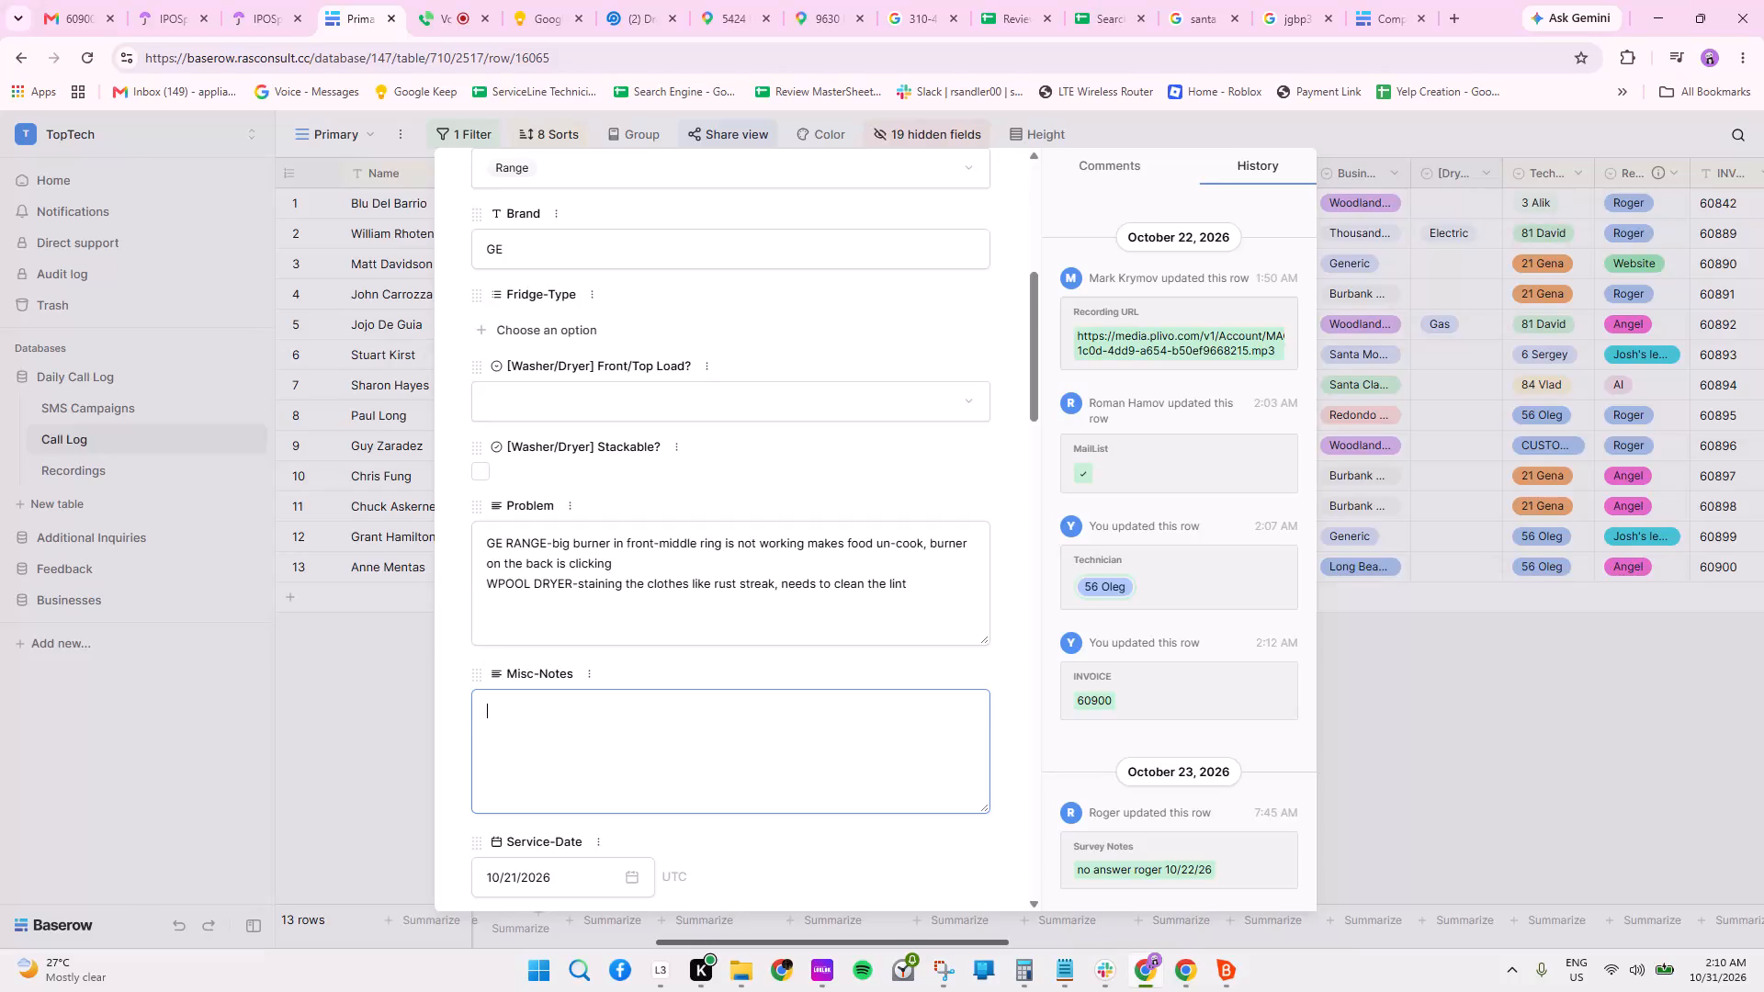
left_click(745, 745)
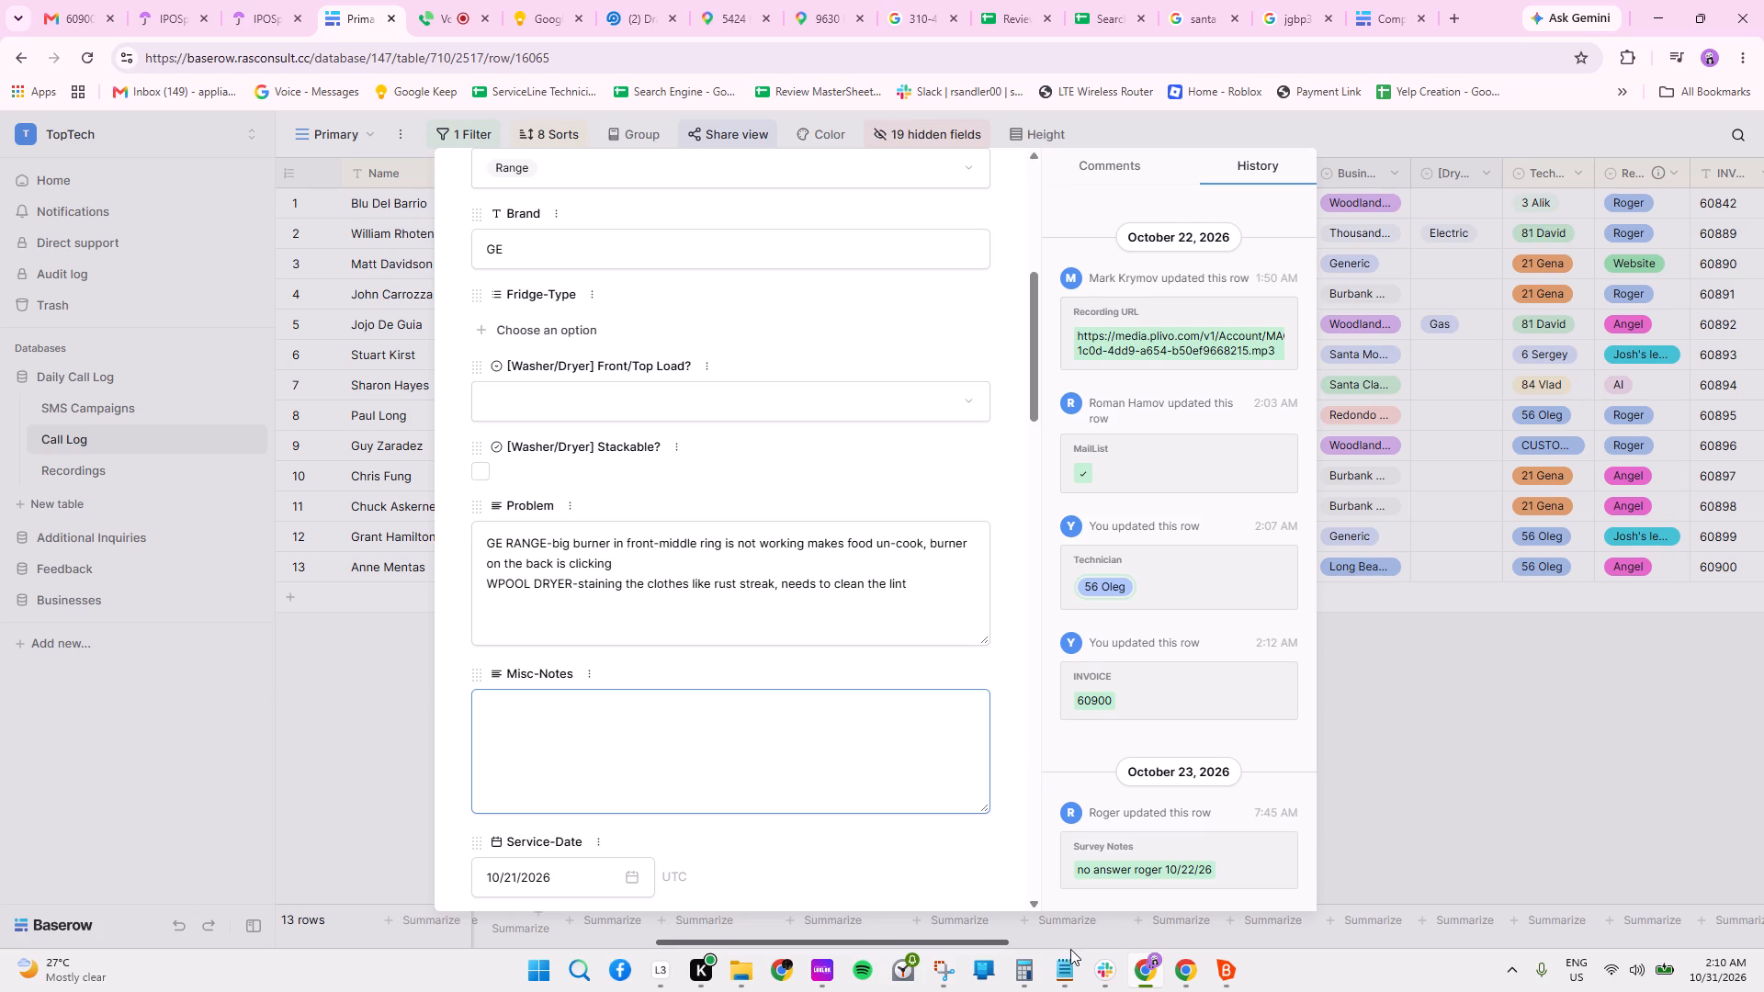
left_click(1098, 976)
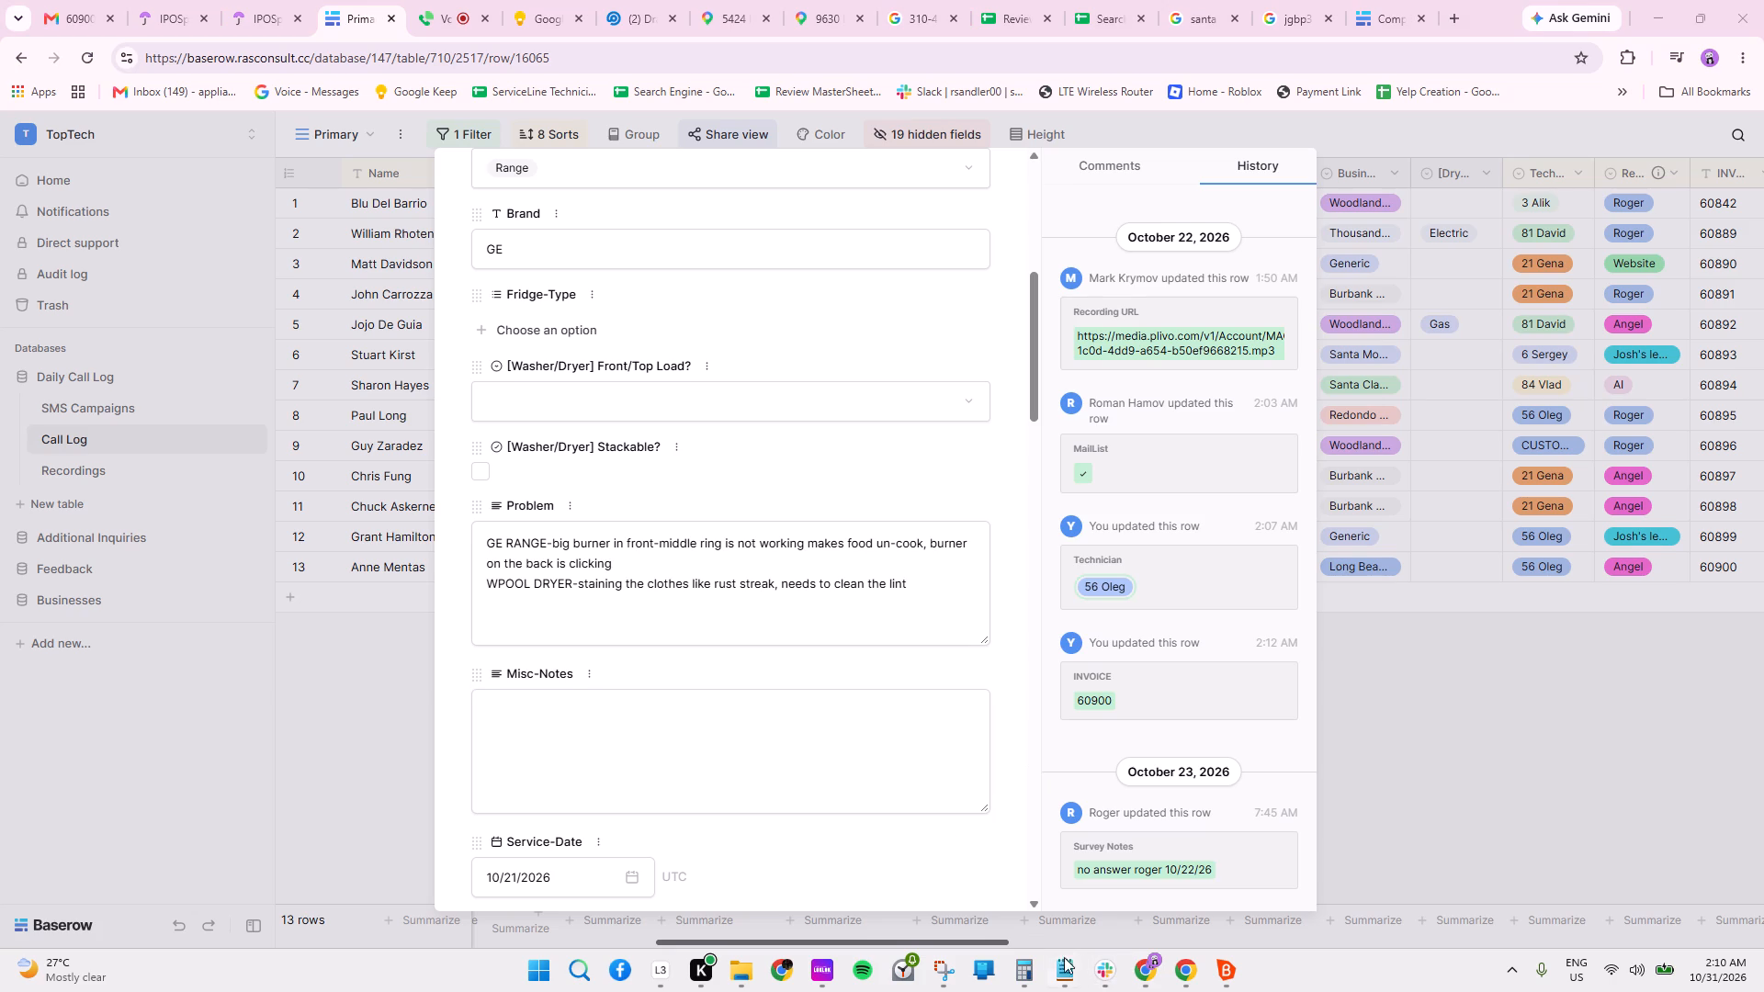
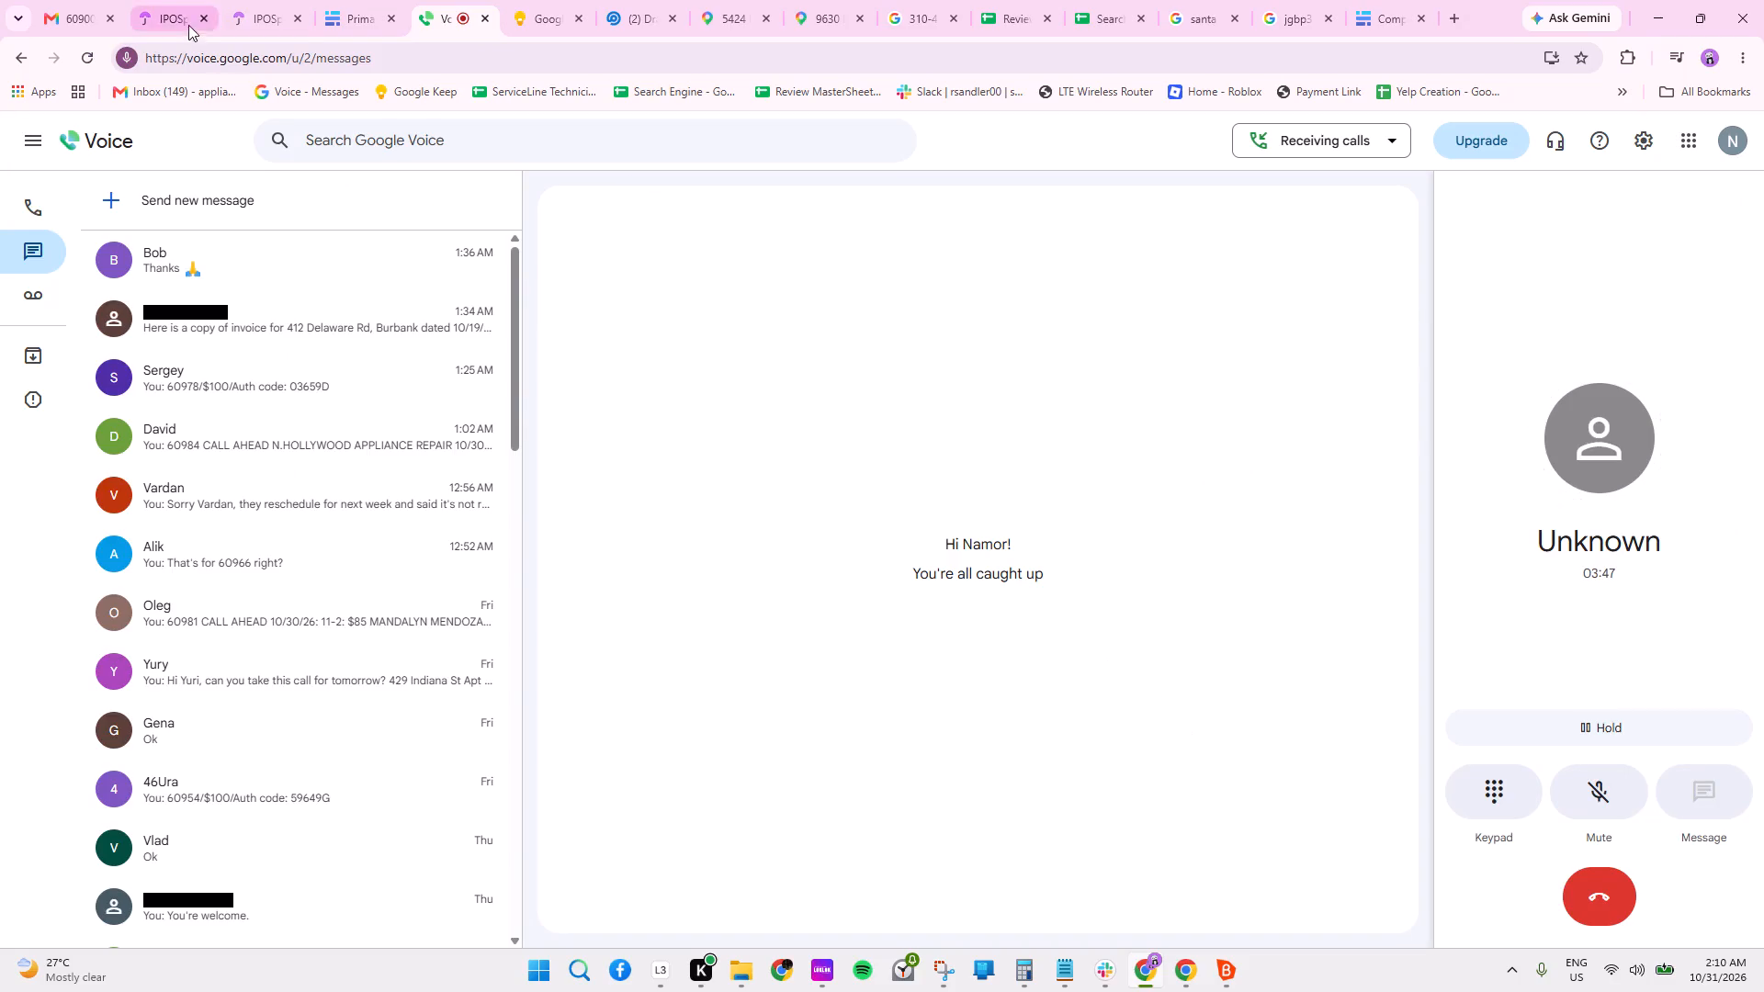
Return to the Call Log table and open the full record of the Long Beach GE range job.
left_click(342, 18)
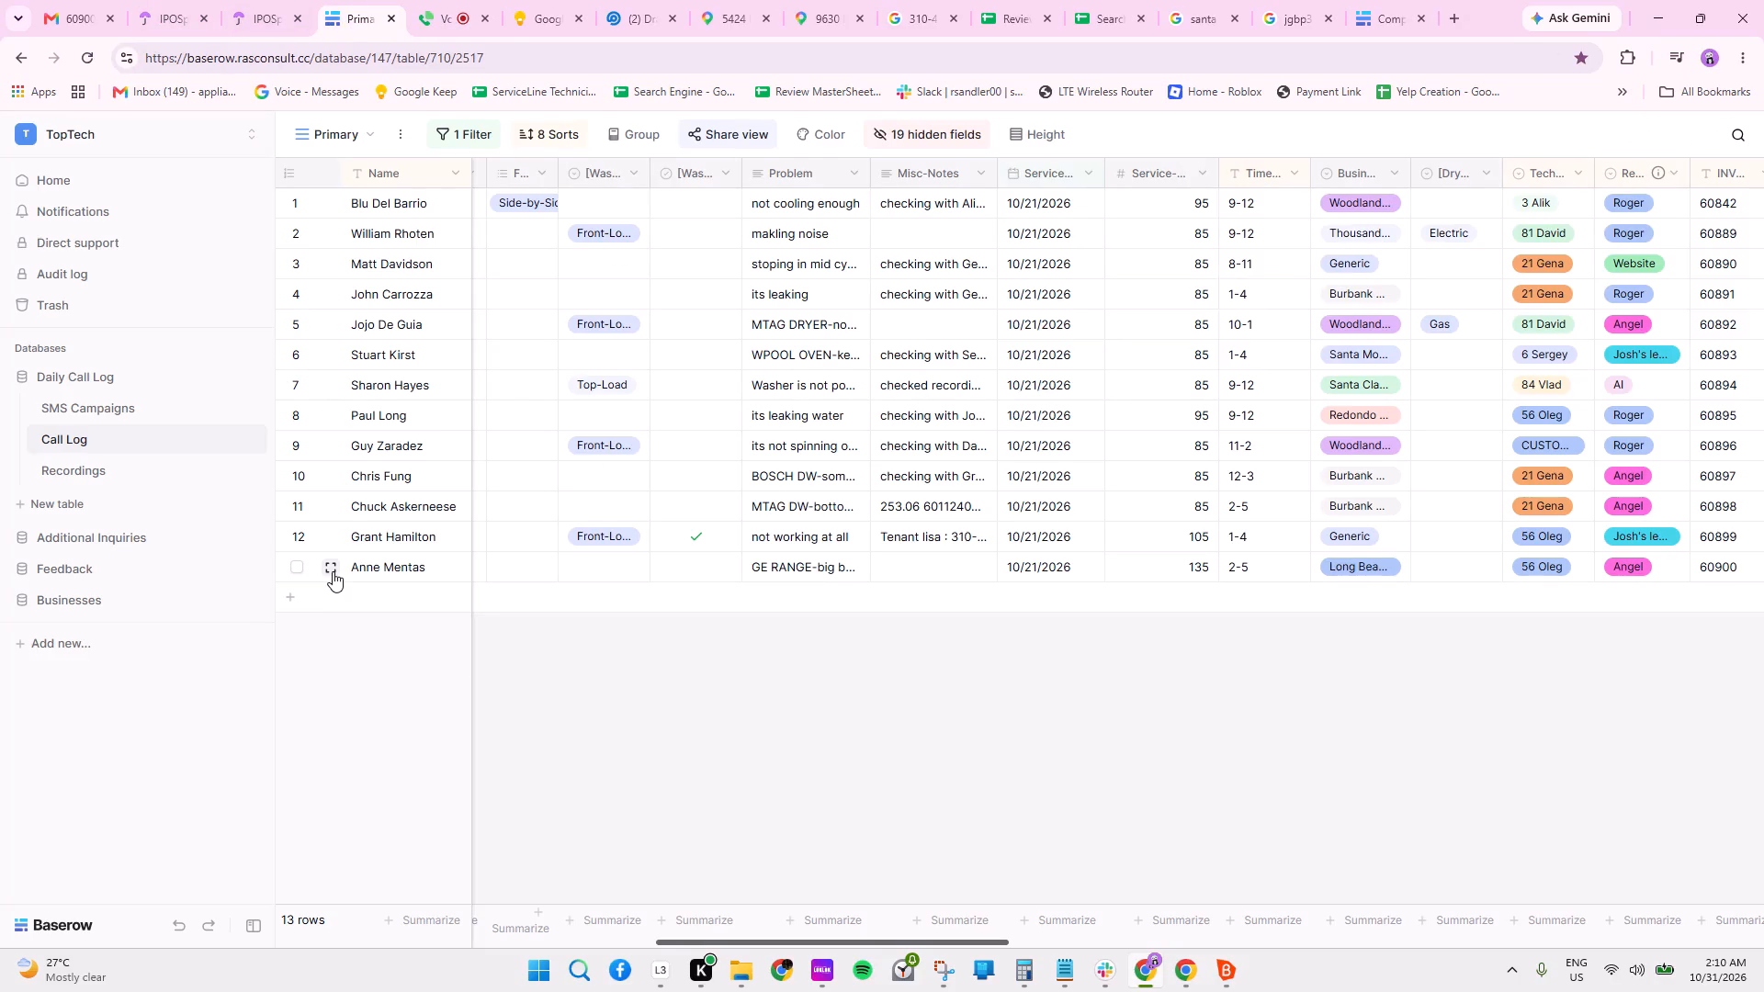
left_click(330, 570)
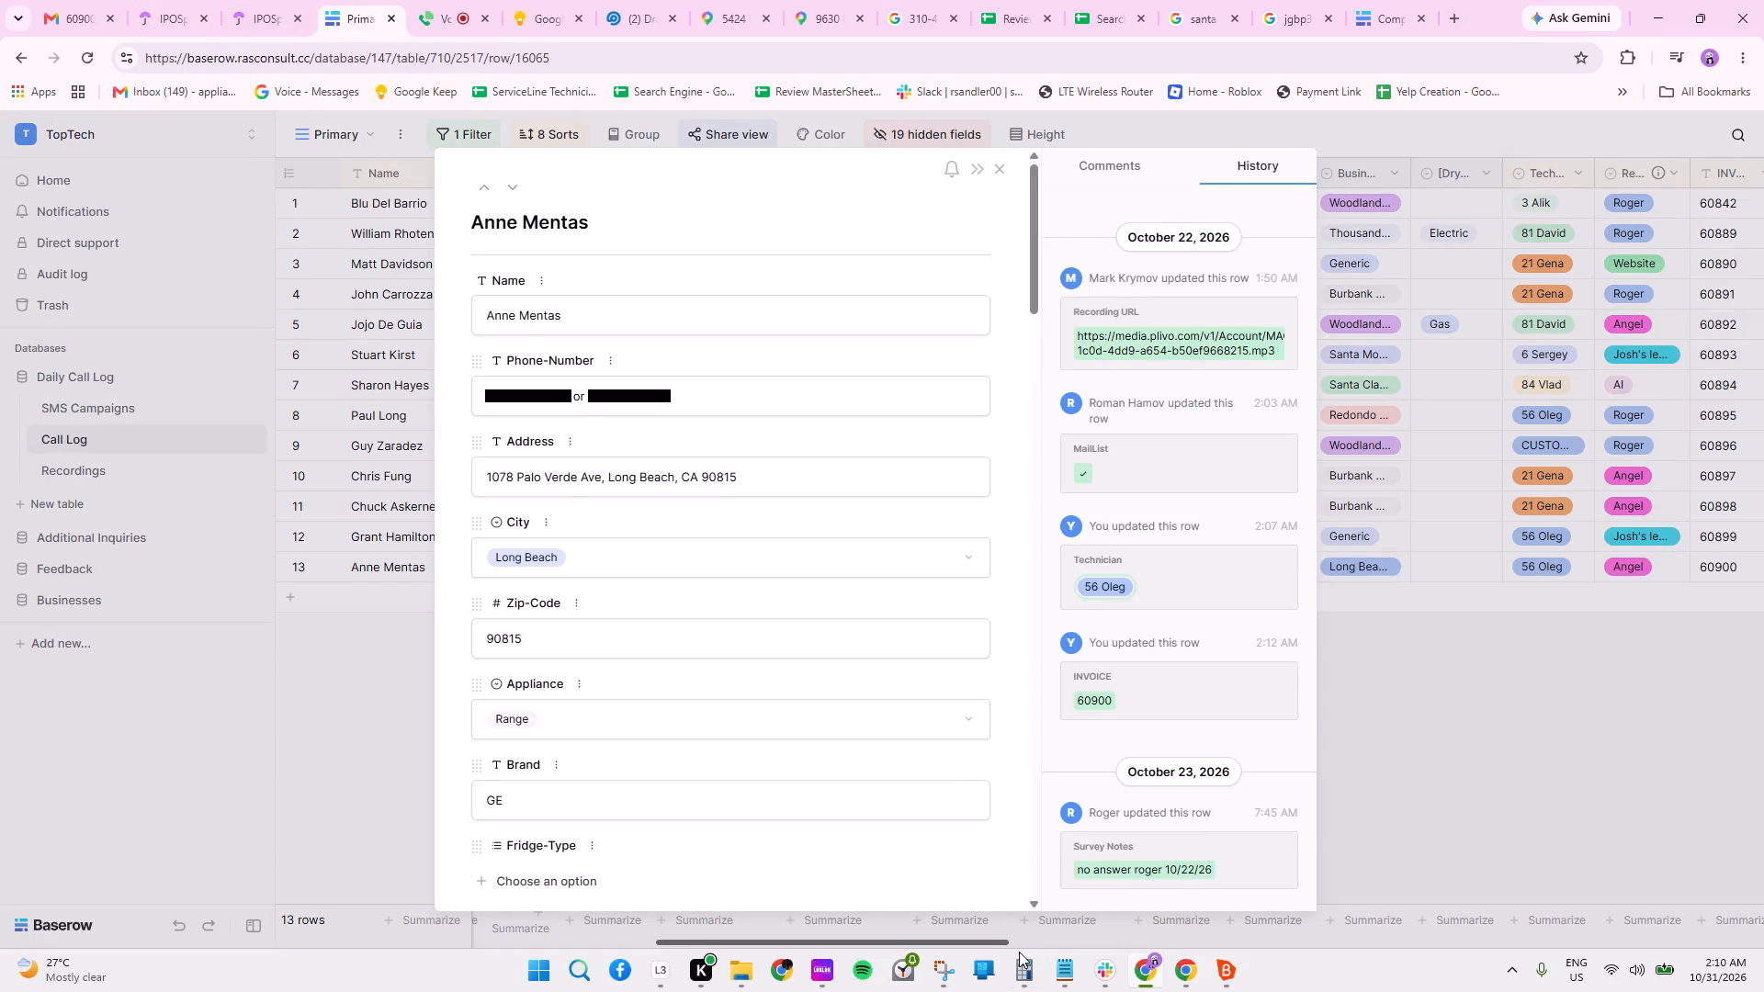
Switch to the notes file in Notepad and place the cursor just below "went to use the smaller one".
left_click(1066, 978)
left_click(974, 909)
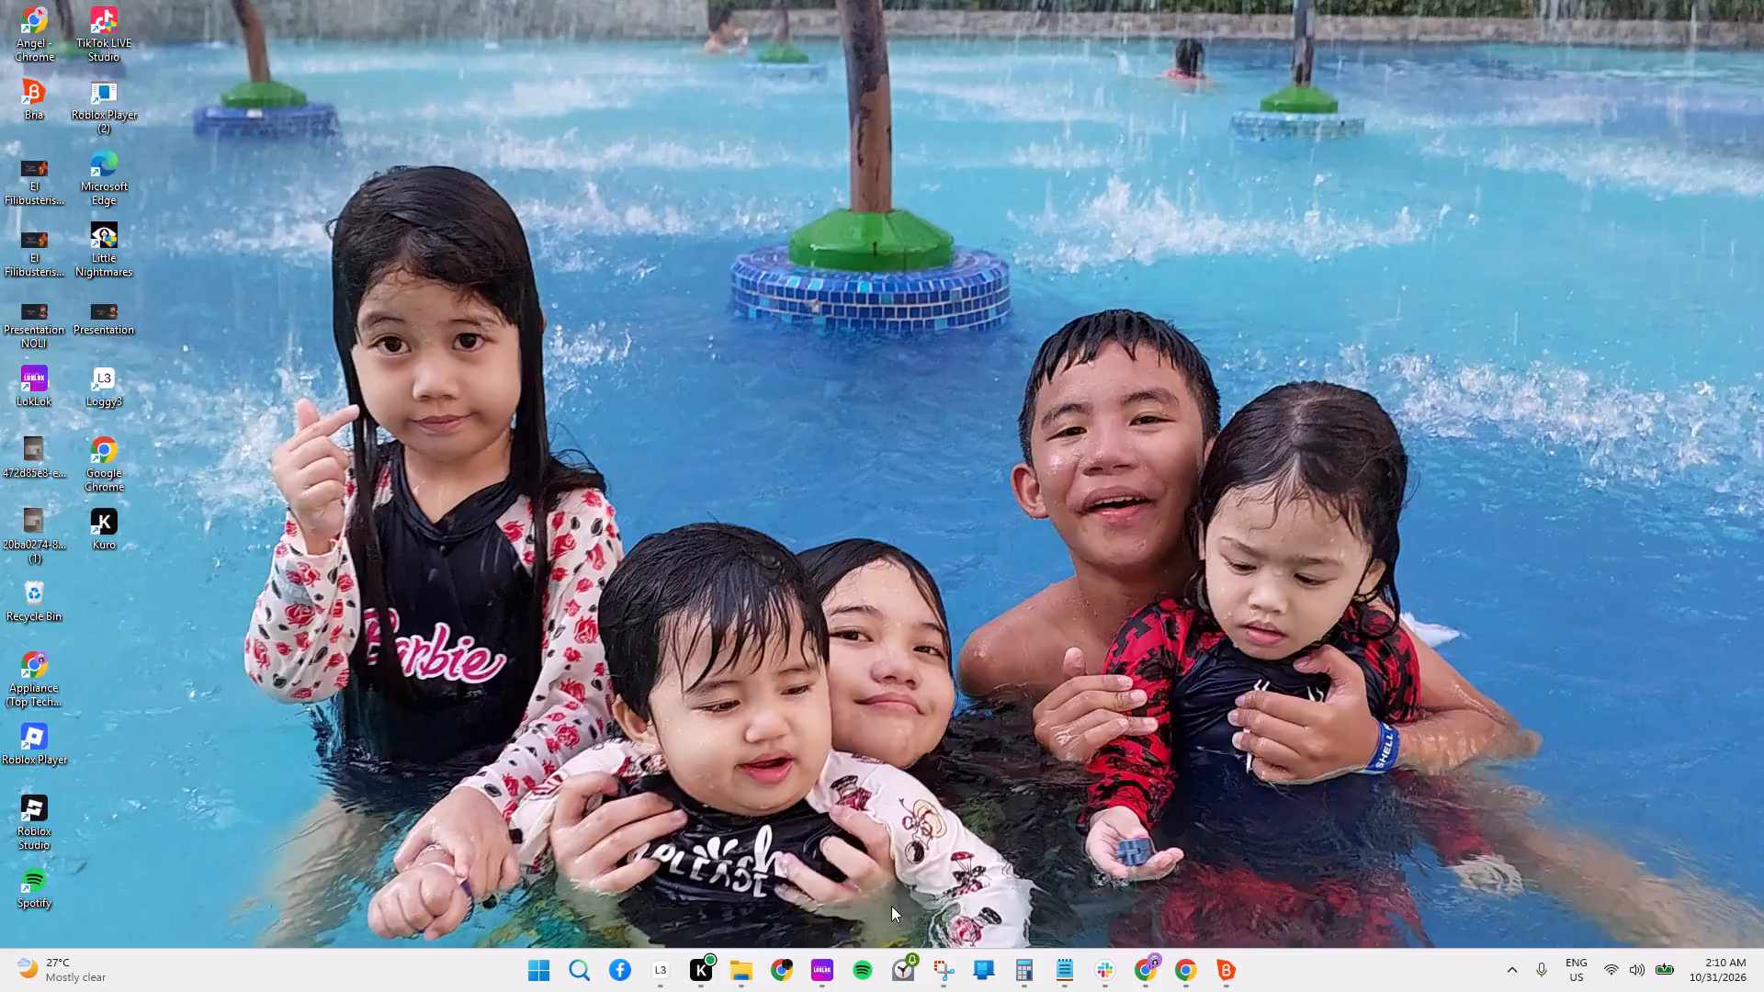
left_click(135, 686)
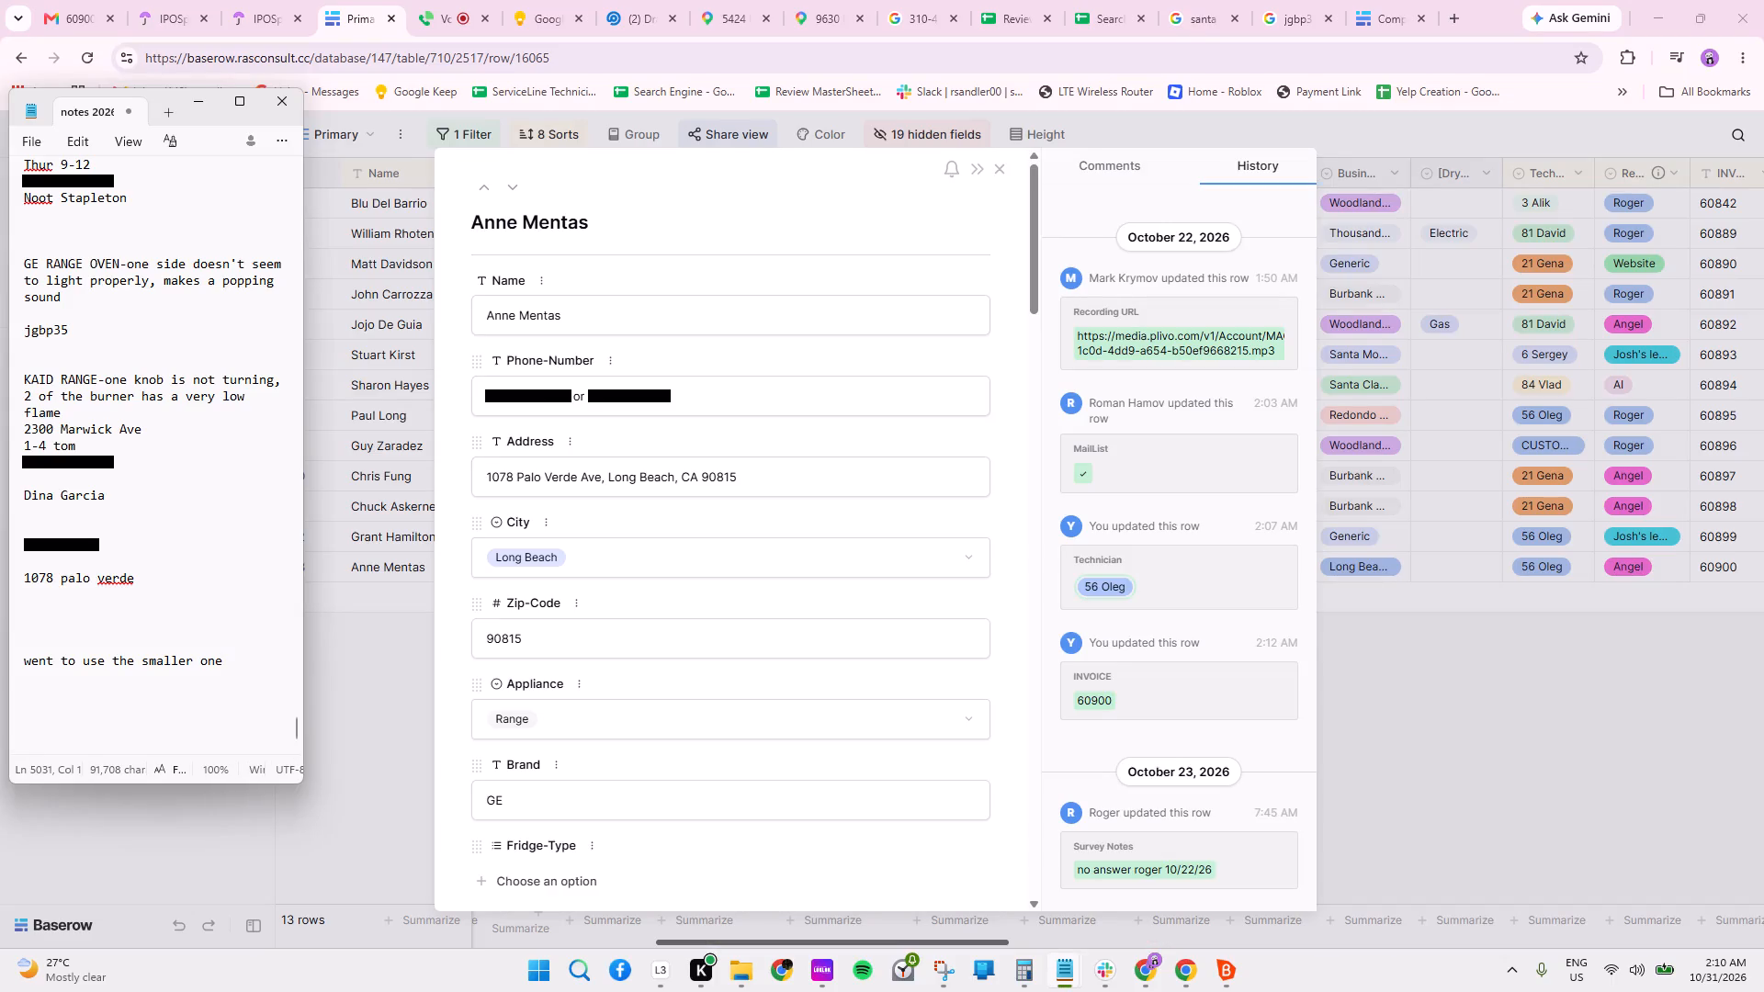
left_click(130, 682)
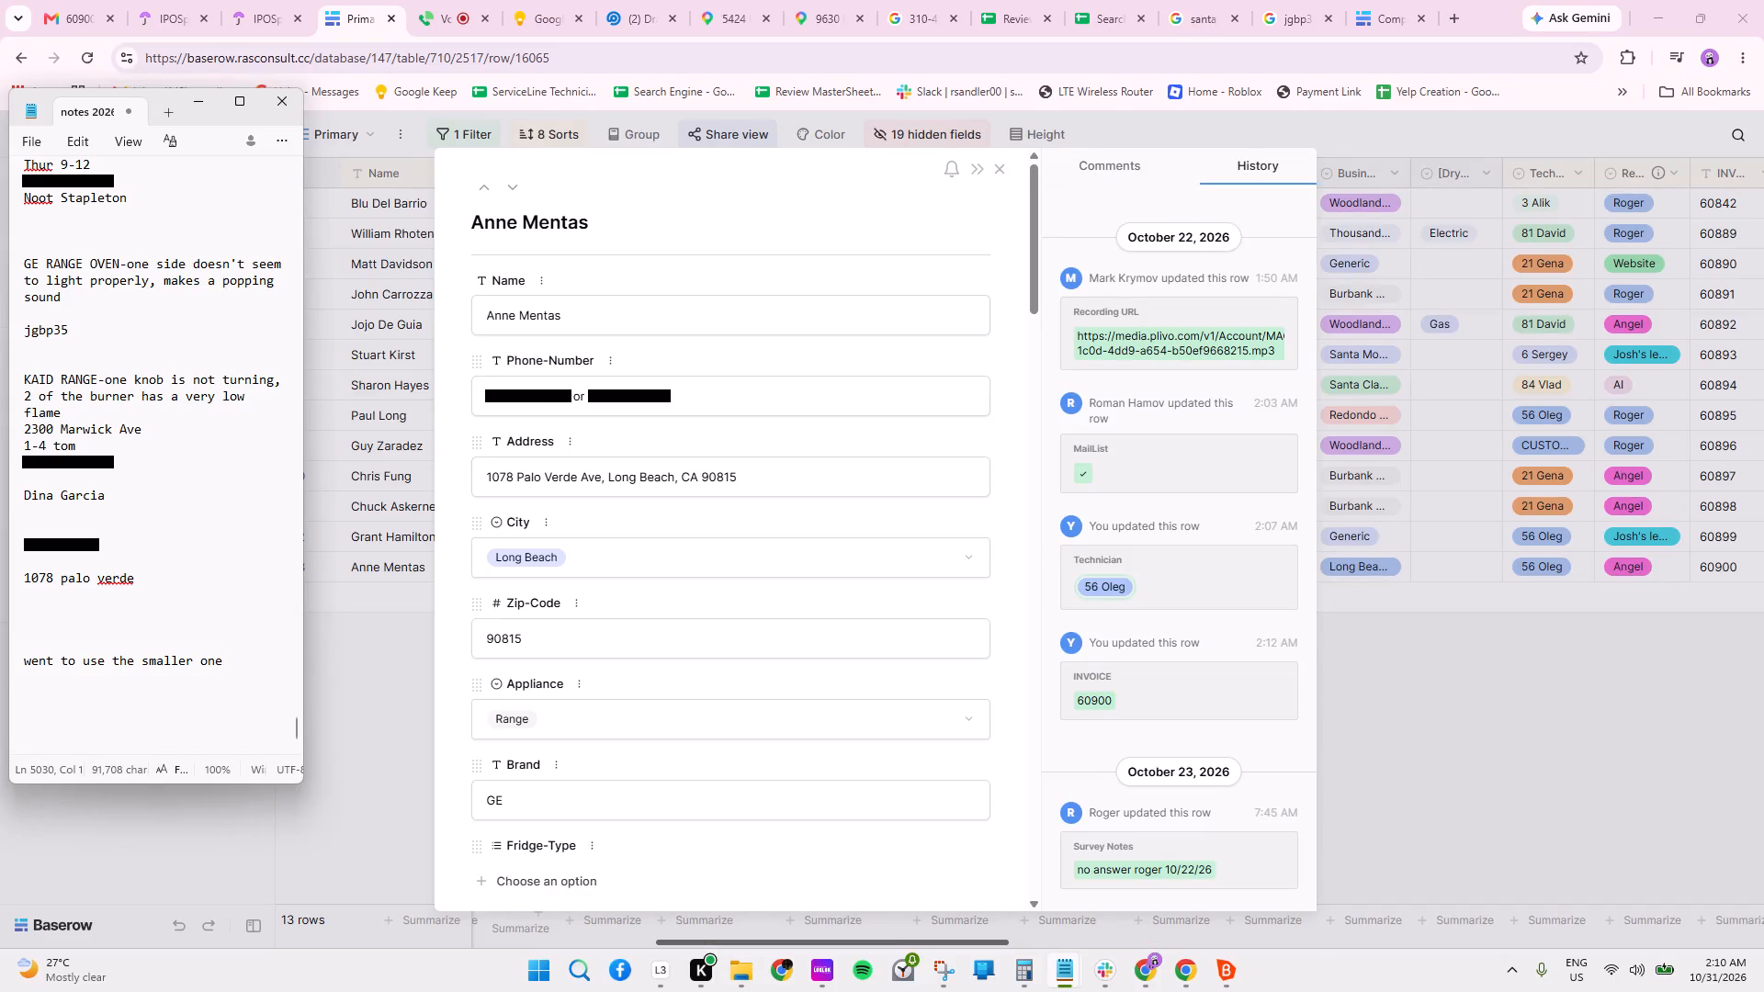
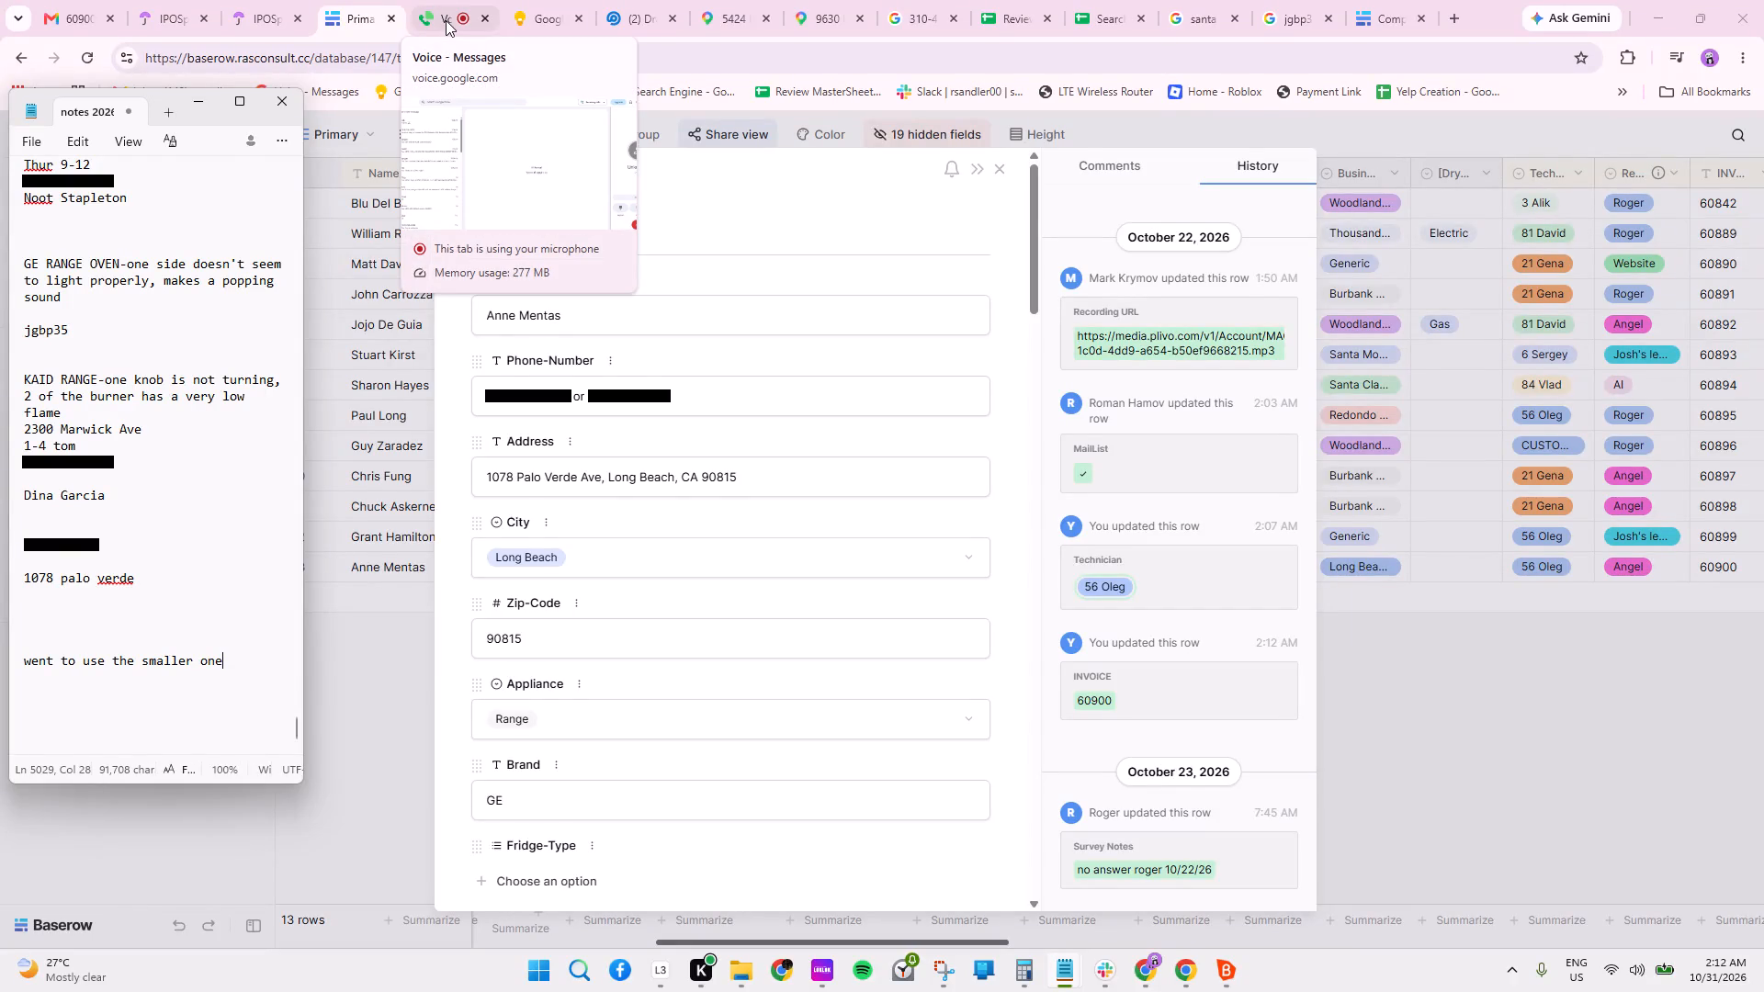
Return to the browser and close the Long Beach GE range job record, leaving the Call Log table.
left_click(1451, 781)
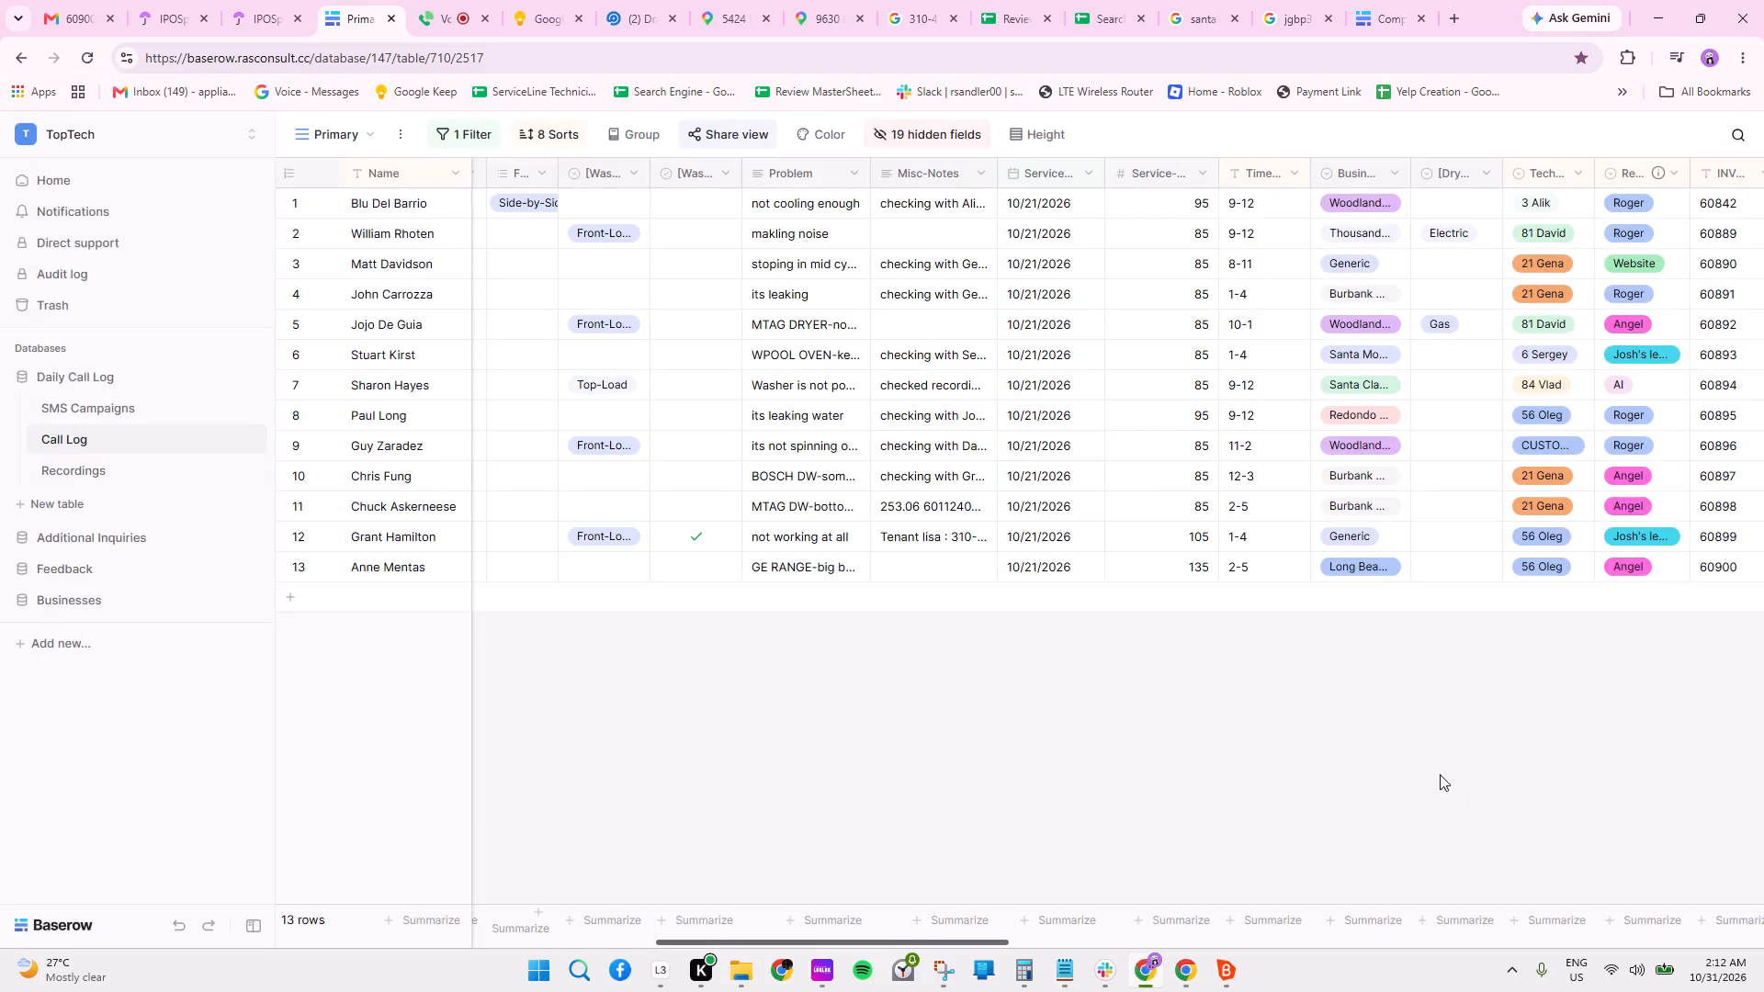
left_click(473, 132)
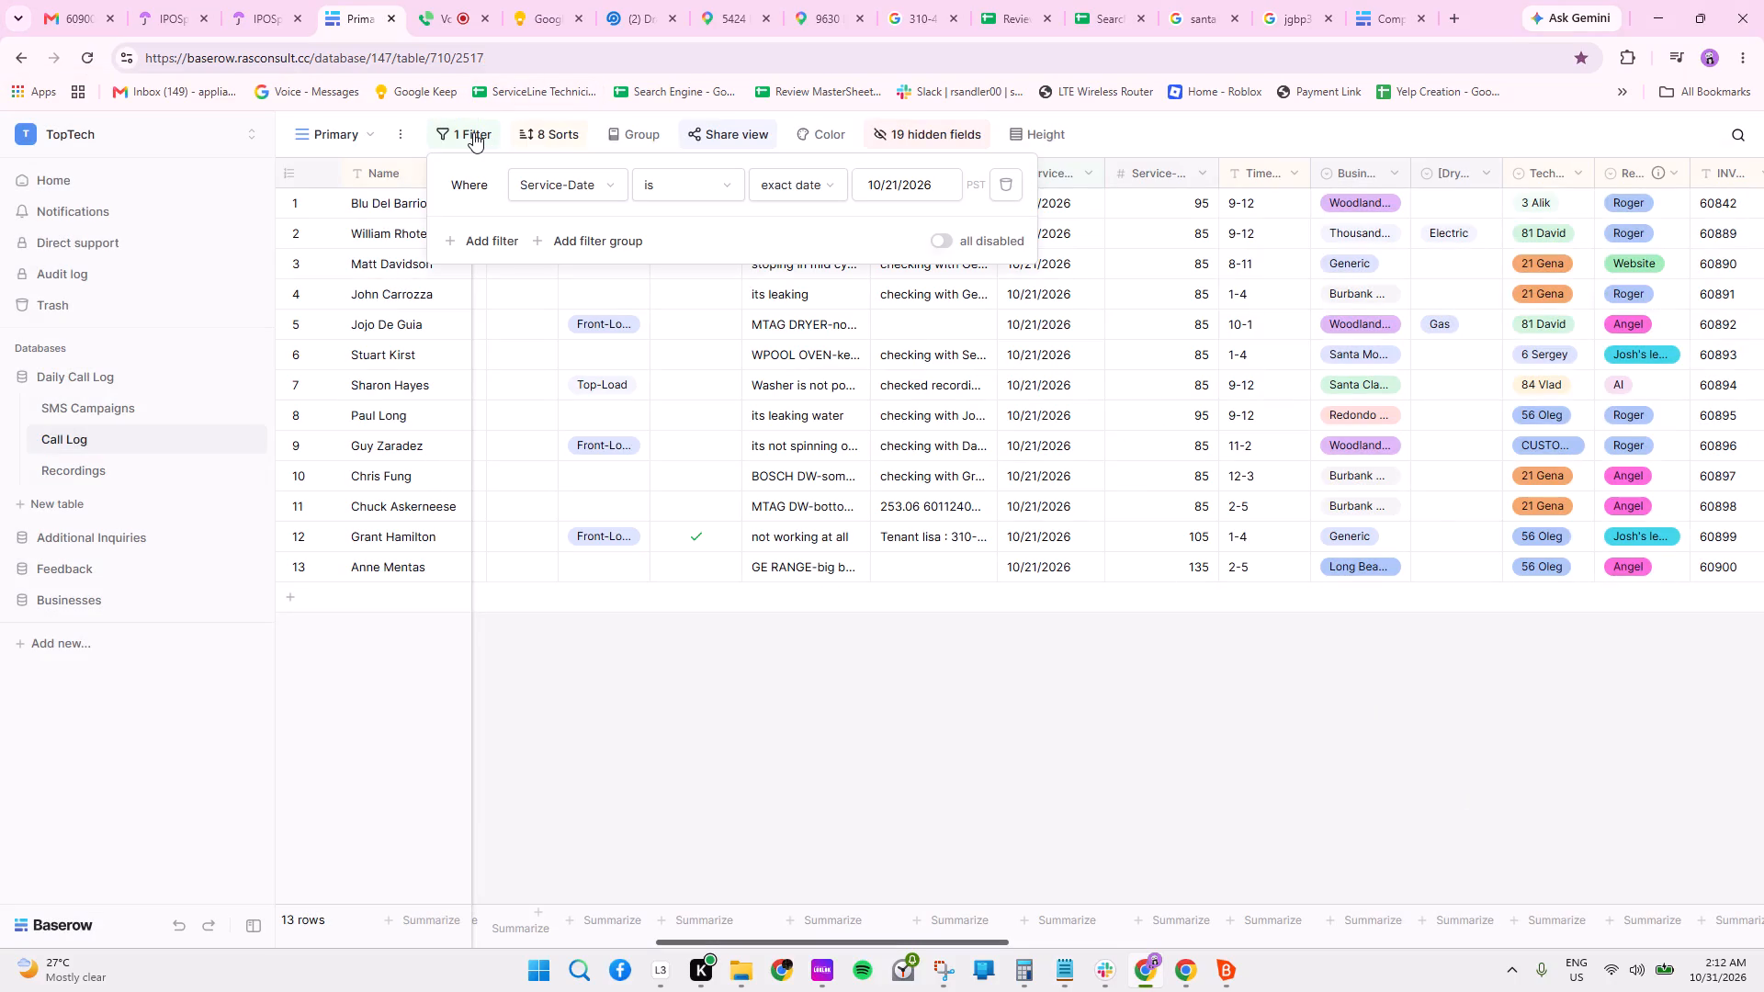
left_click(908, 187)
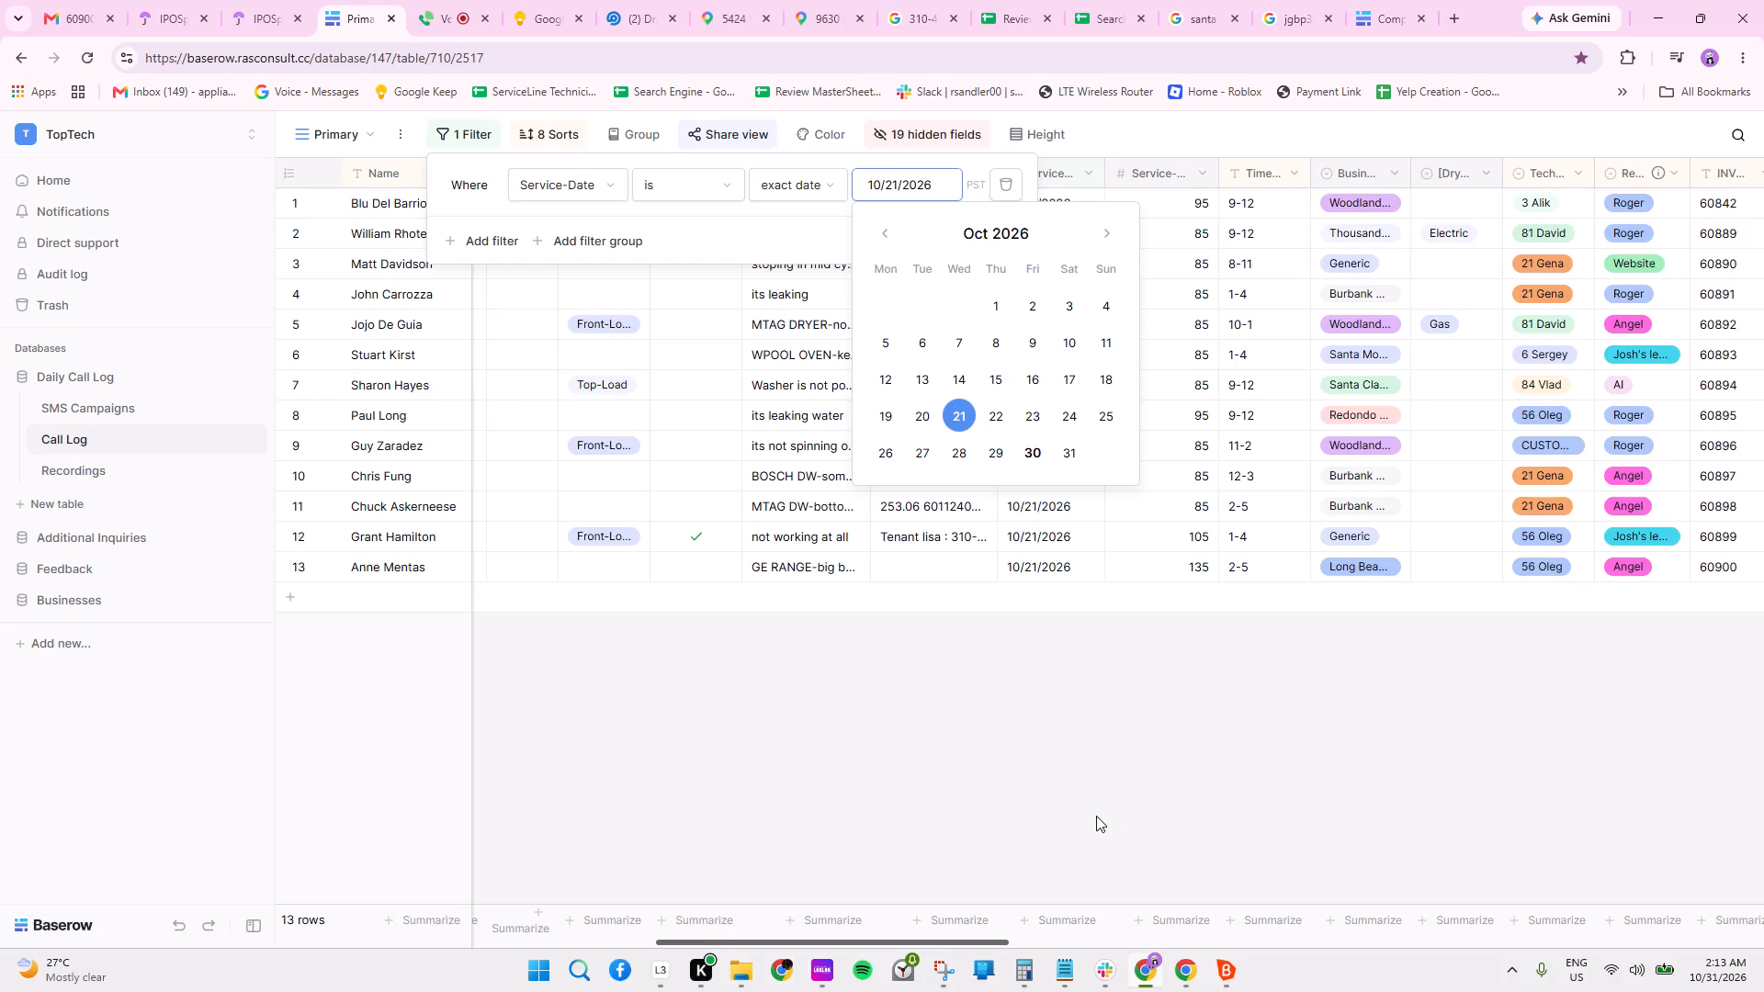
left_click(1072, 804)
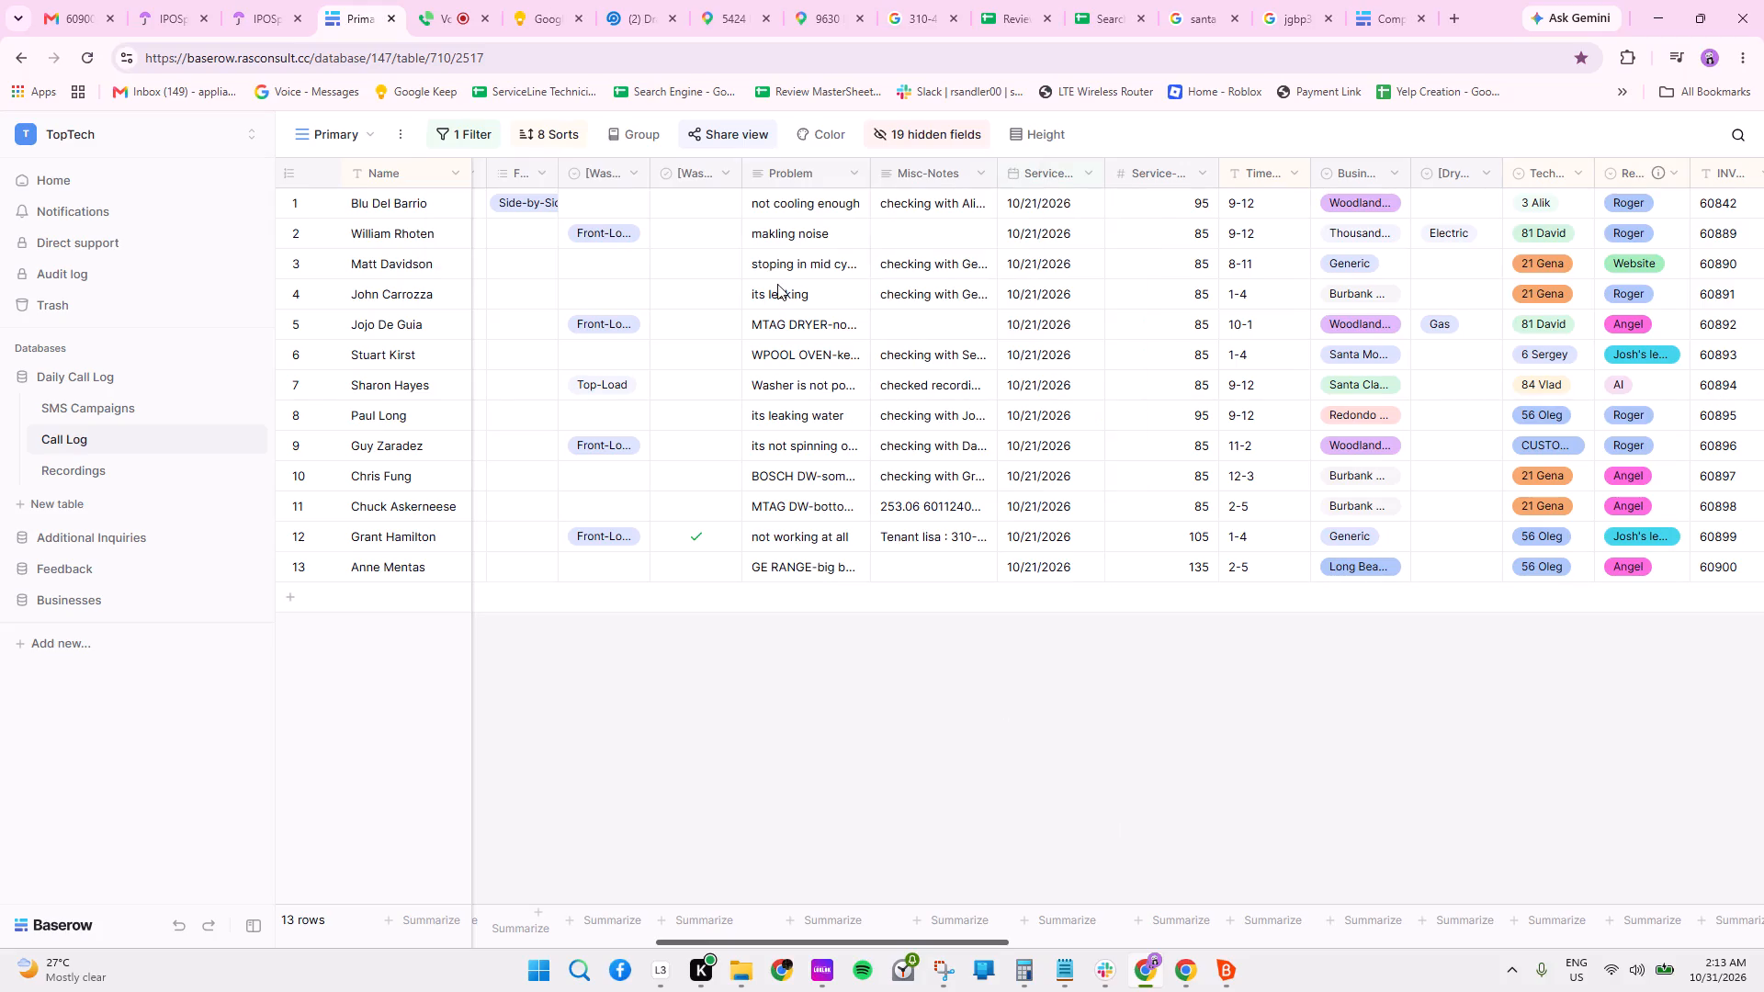
Switch to Google Voice and end the ongoing call with the unknown caller.
left_click(447, 11)
left_click(1101, 742)
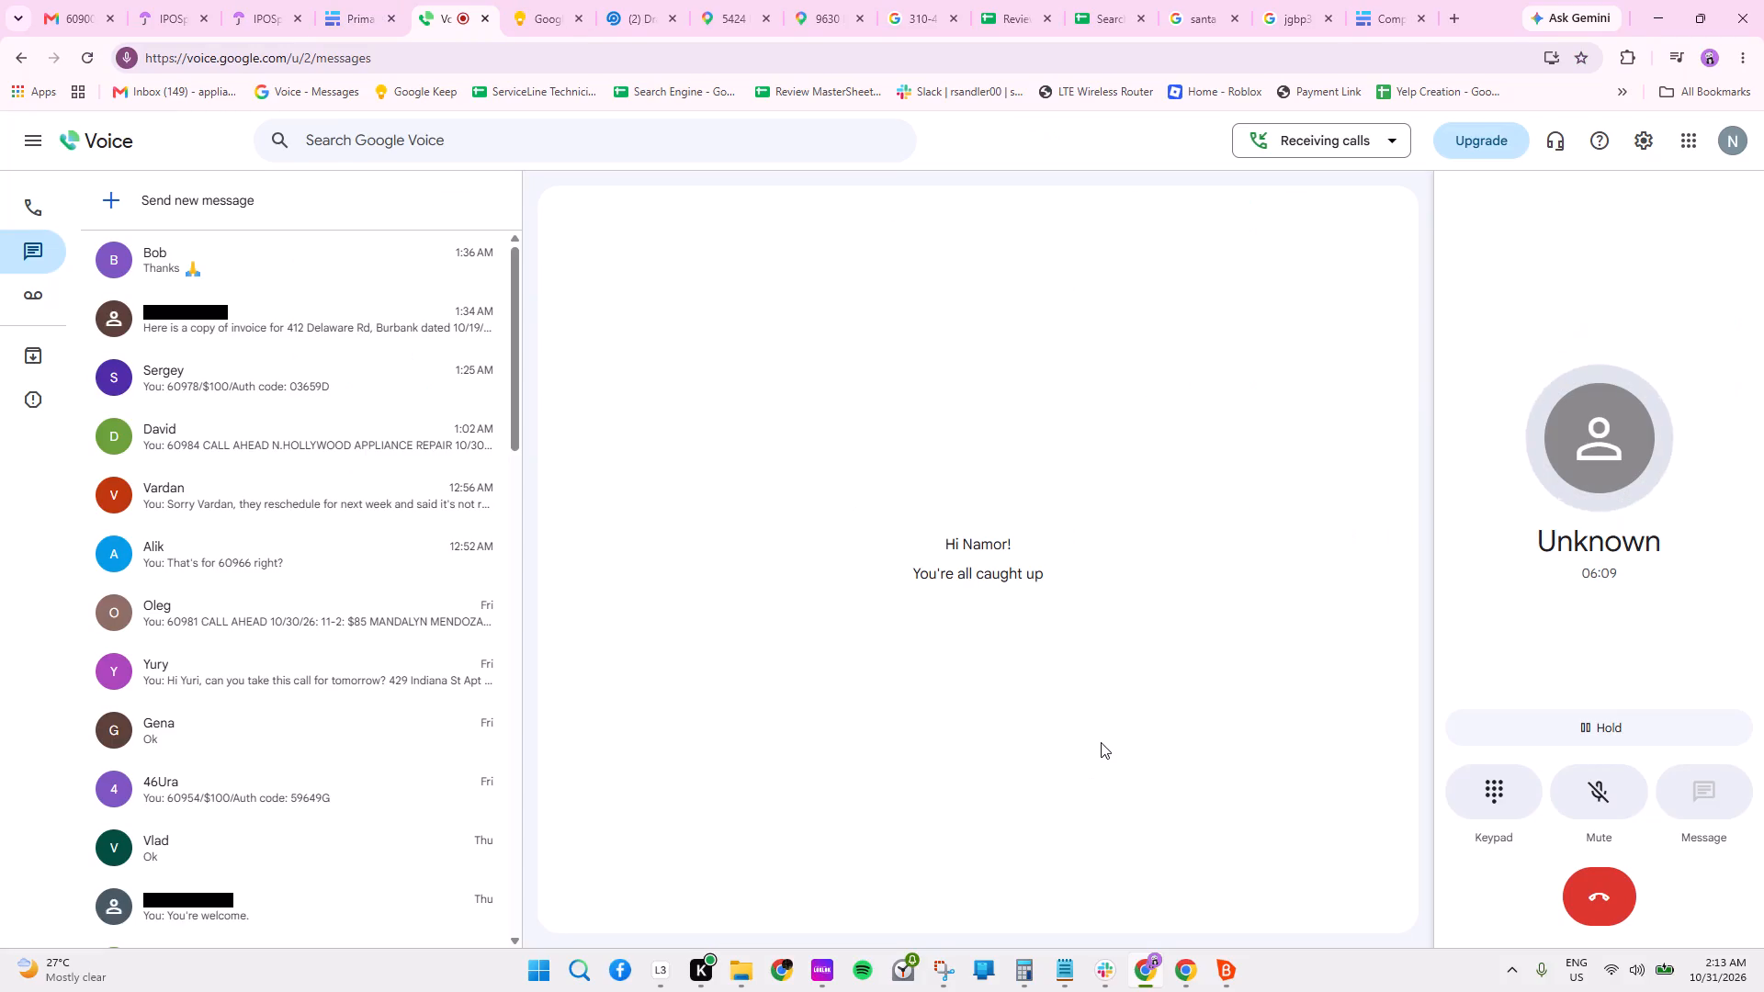
left_click(1600, 900)
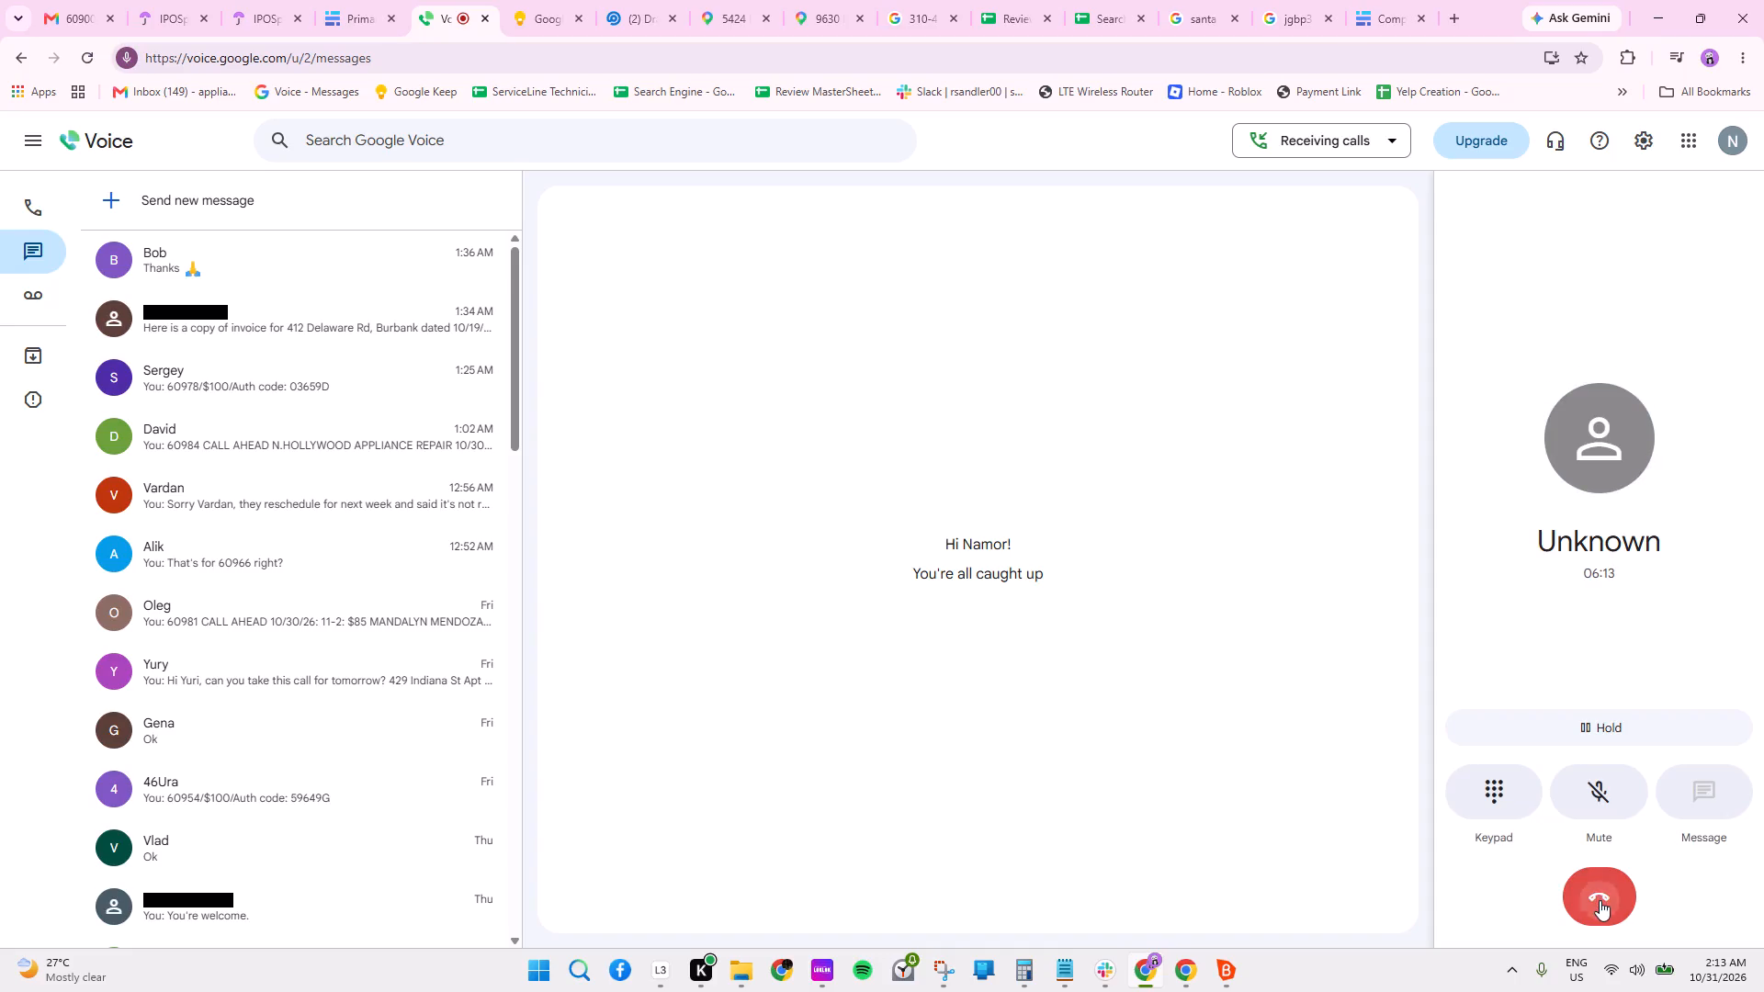
left_click(801, 422)
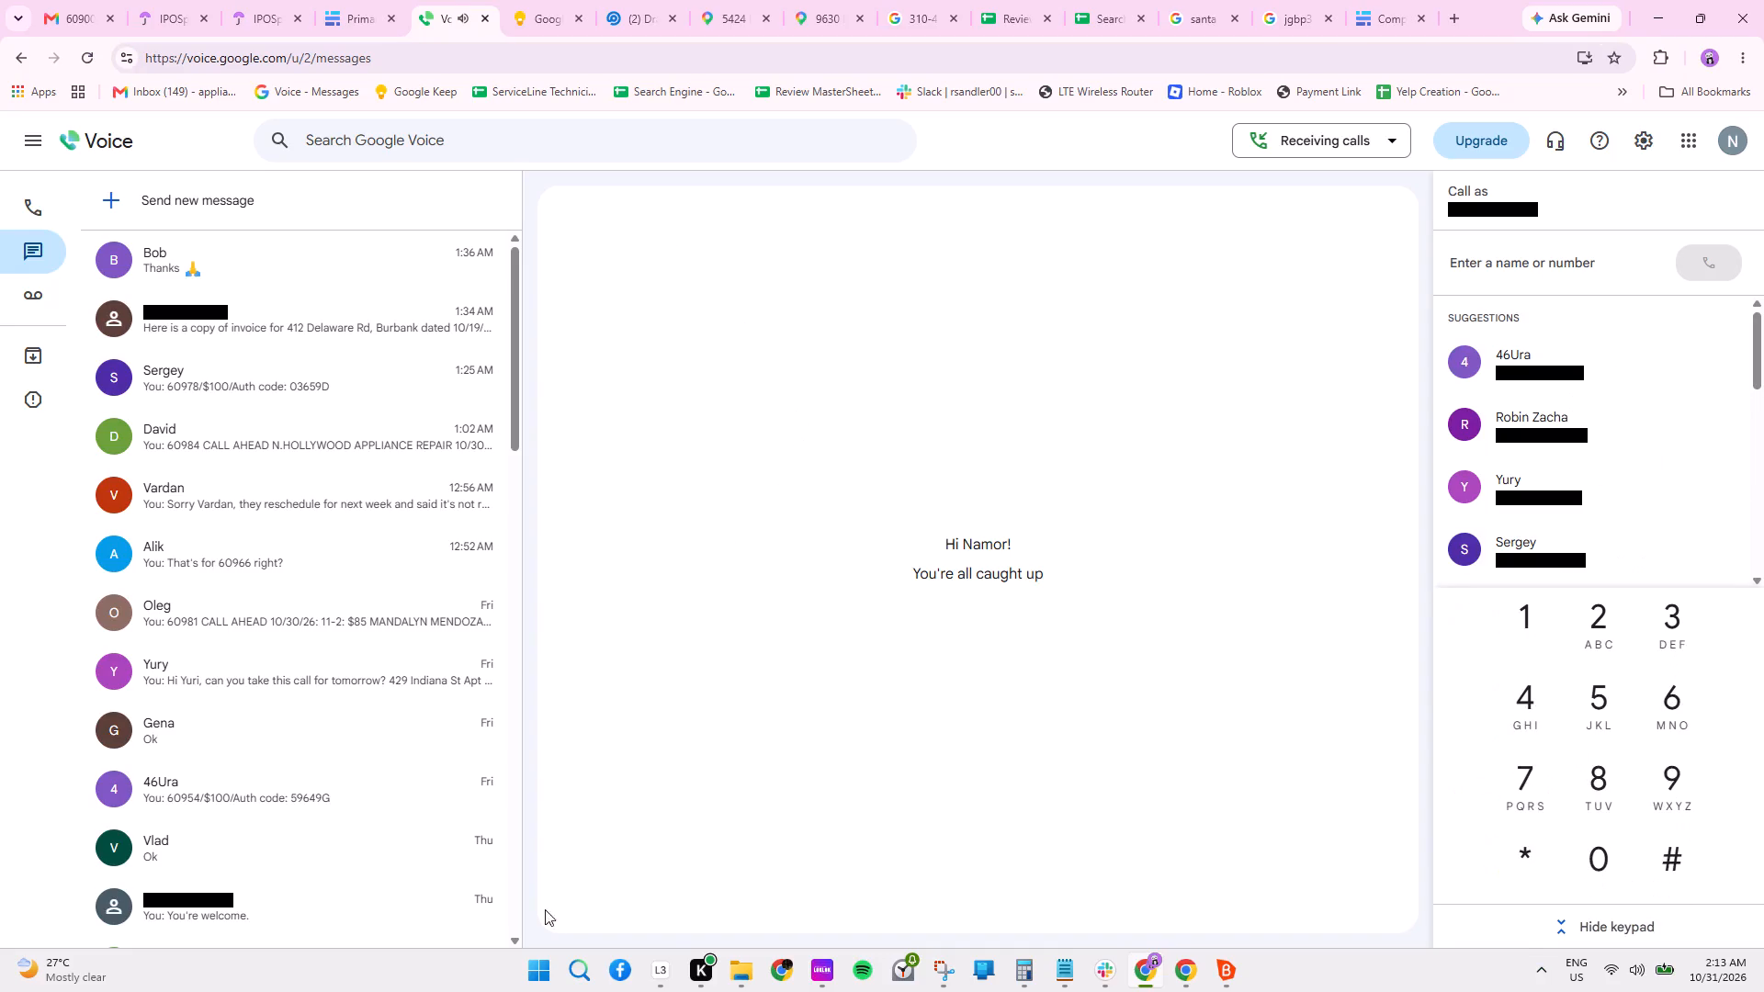
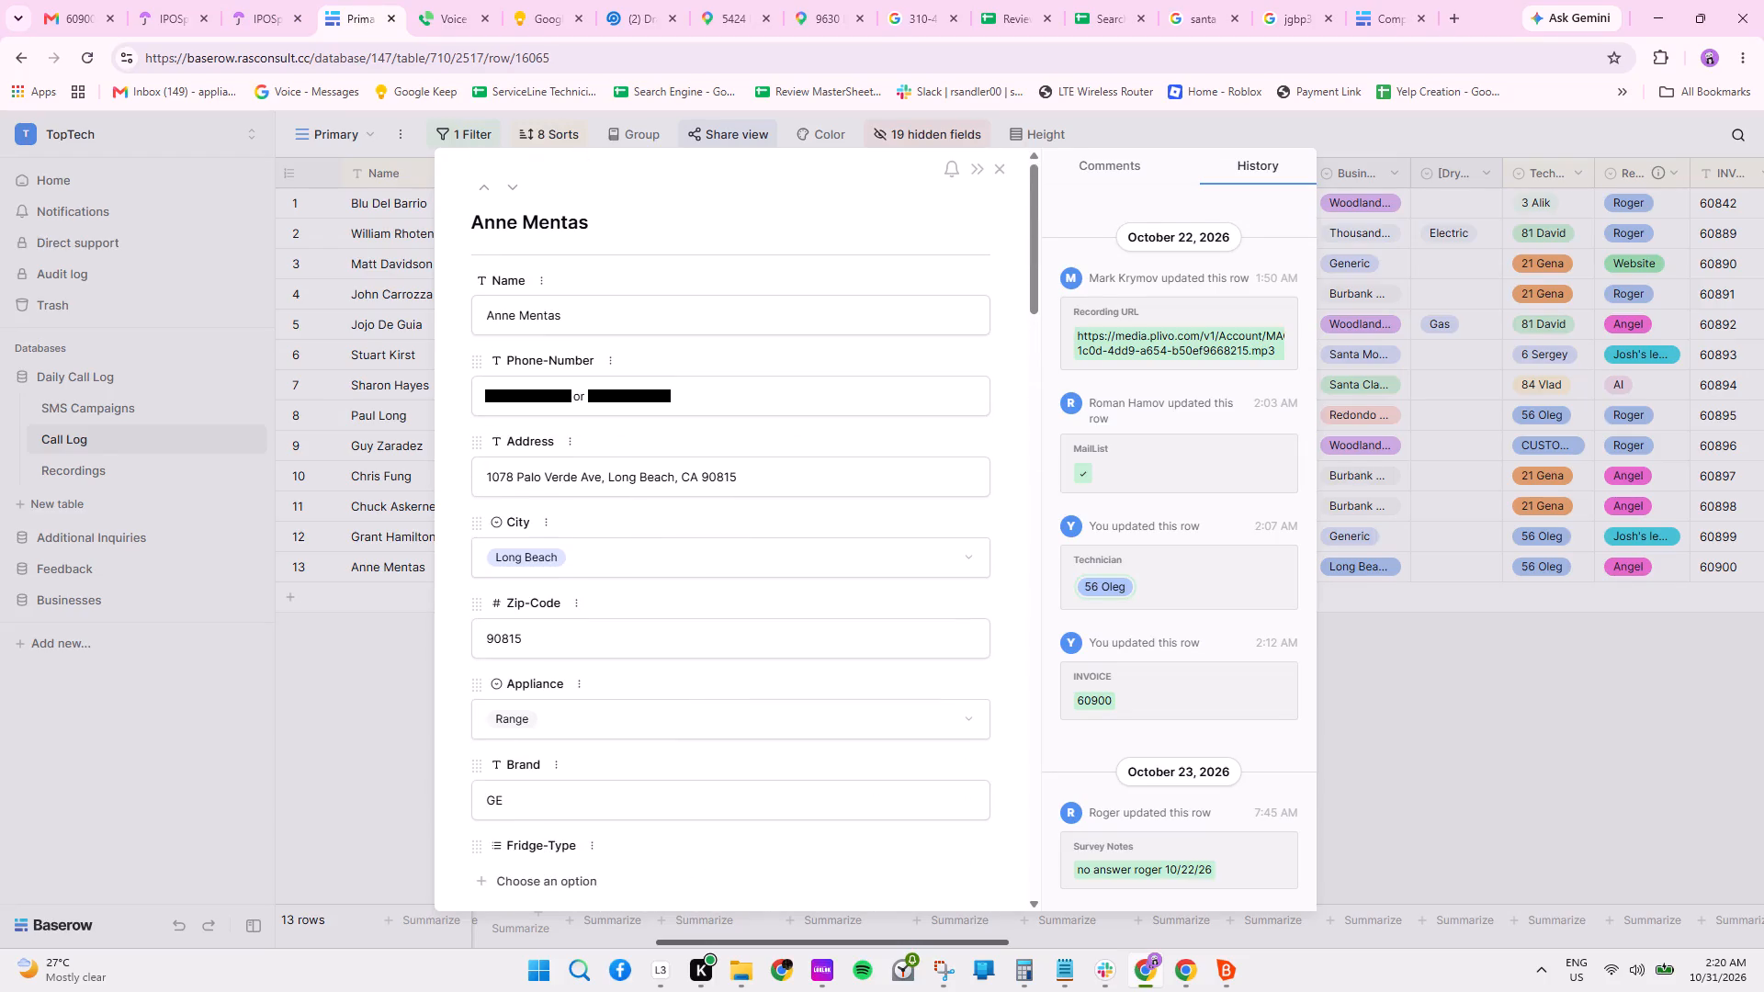
Copy the first phone number from the open Long Beach GE range customer record and call it in Google Voice.
left_click_drag(569, 396, 463, 418)
right_click(514, 393)
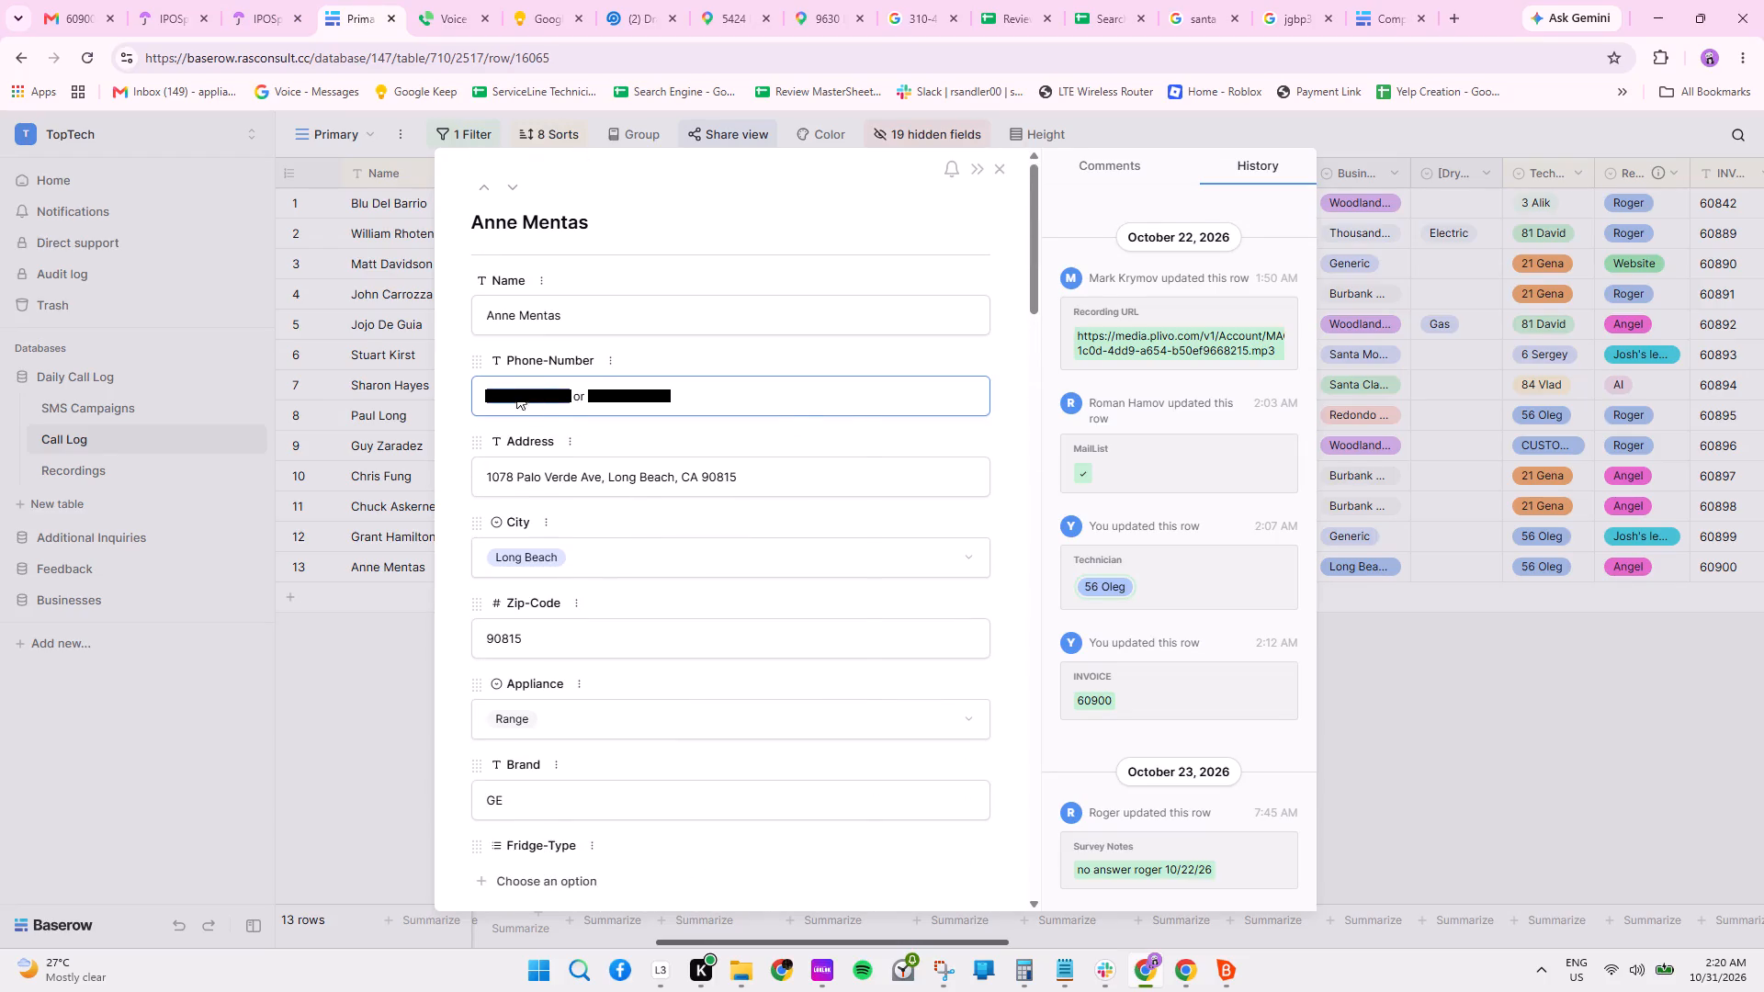
left_click(593, 528)
left_click(440, 16)
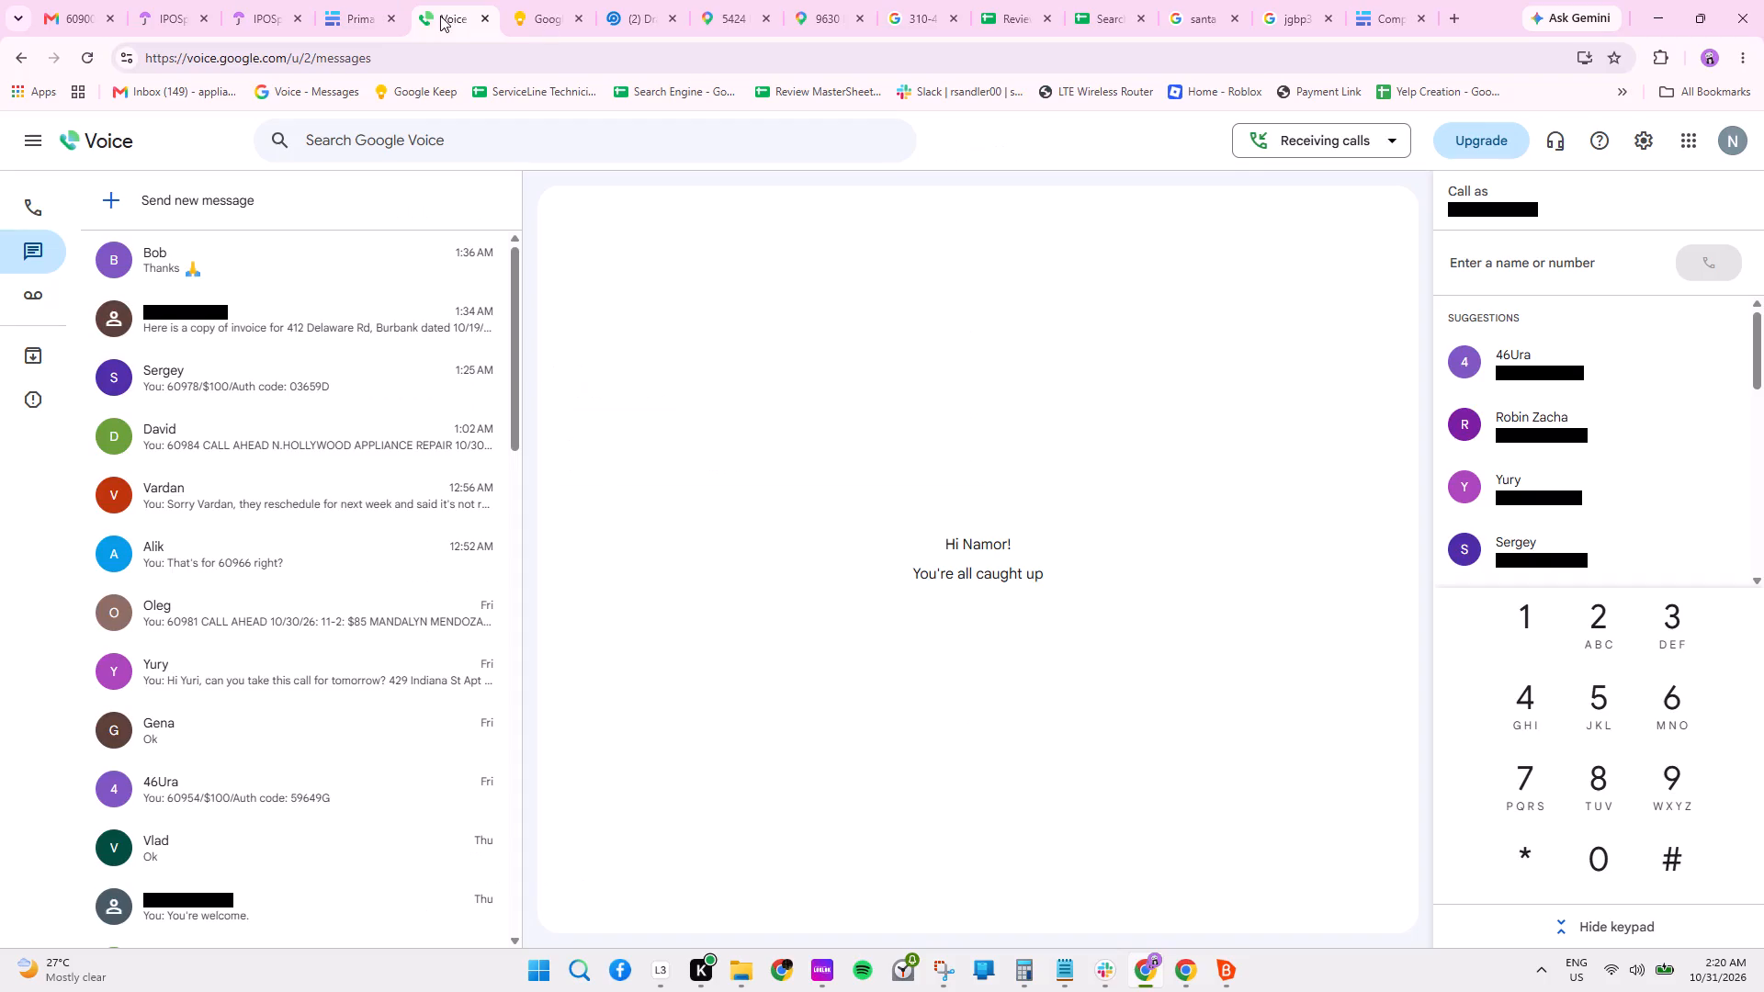
left_click(1536, 261)
right_click(1536, 261)
left_click(1564, 489)
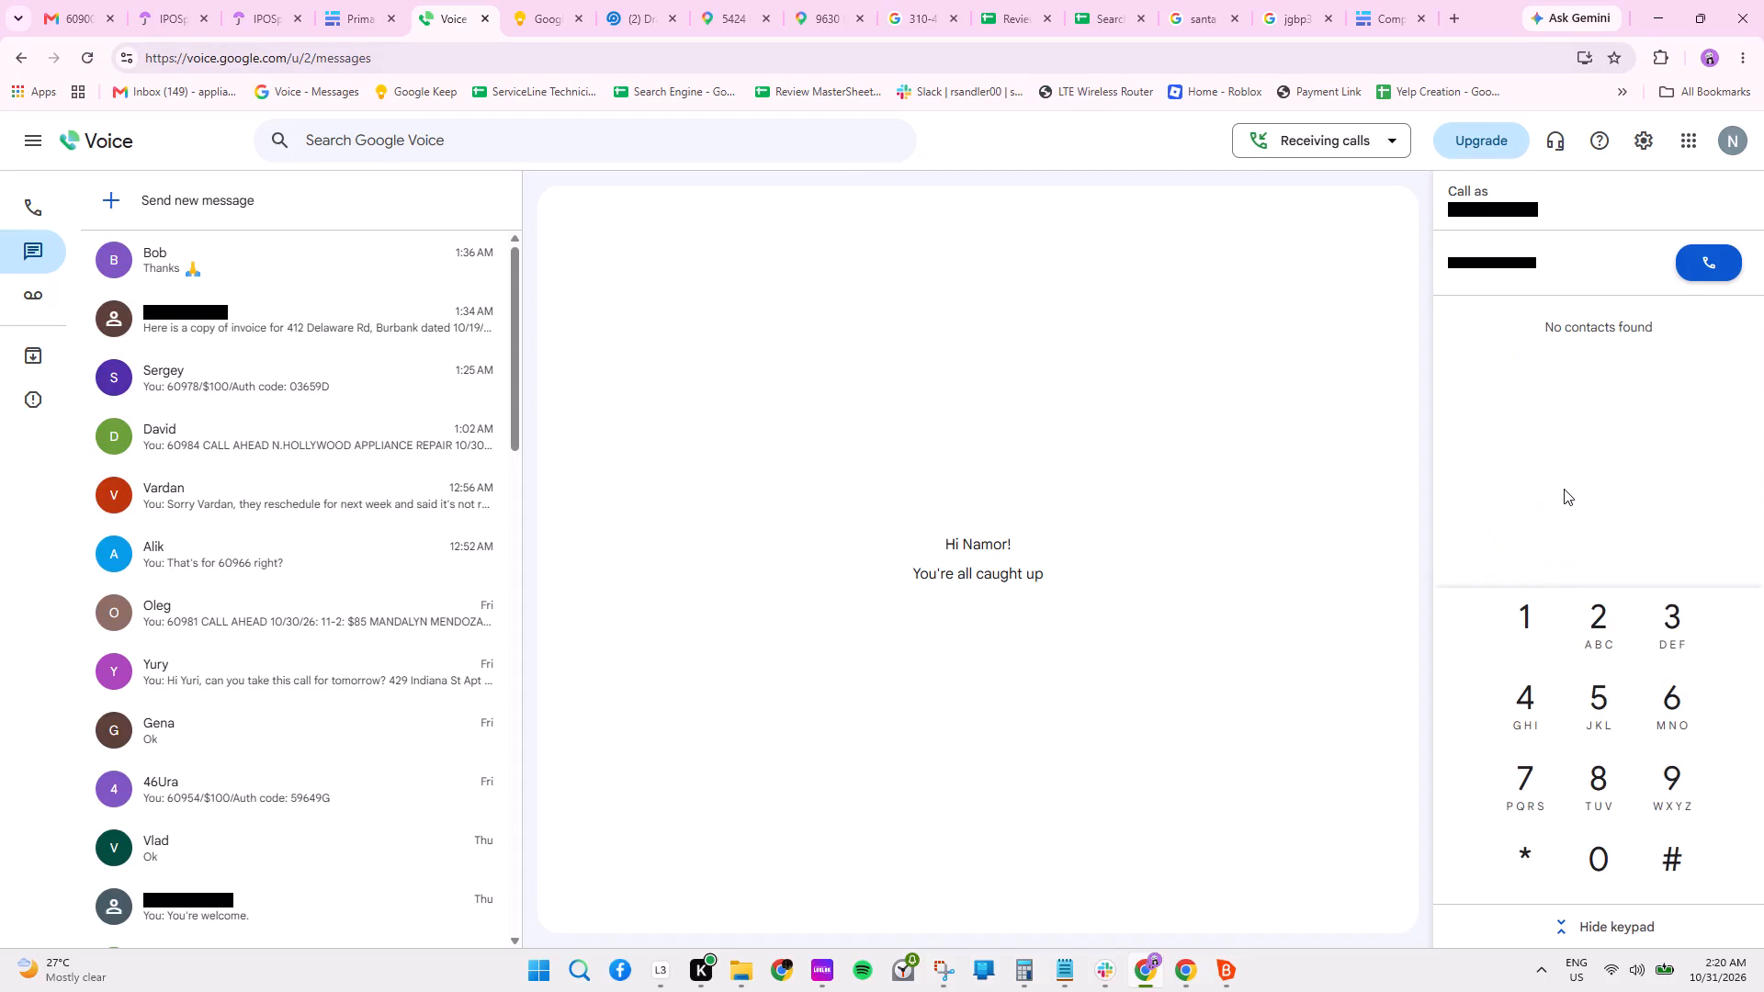
left_click(1677, 257)
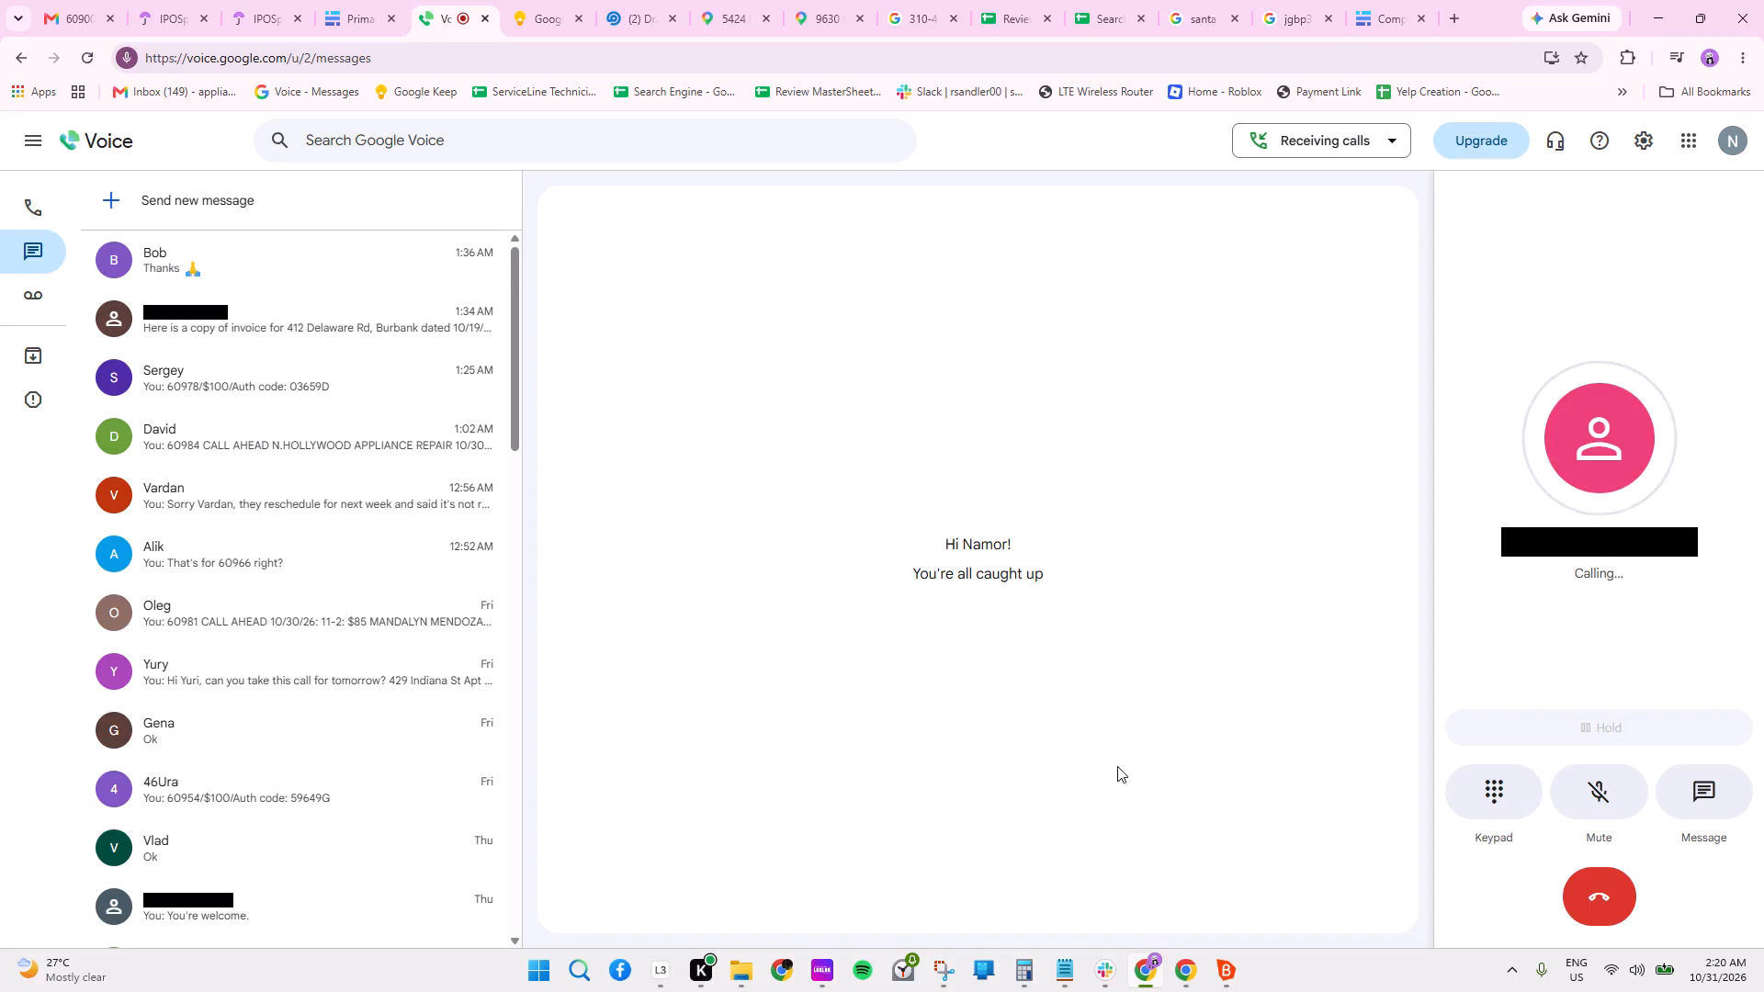
Mute the microphone during the call to the customer's first number and hang up.
left_click(1592, 802)
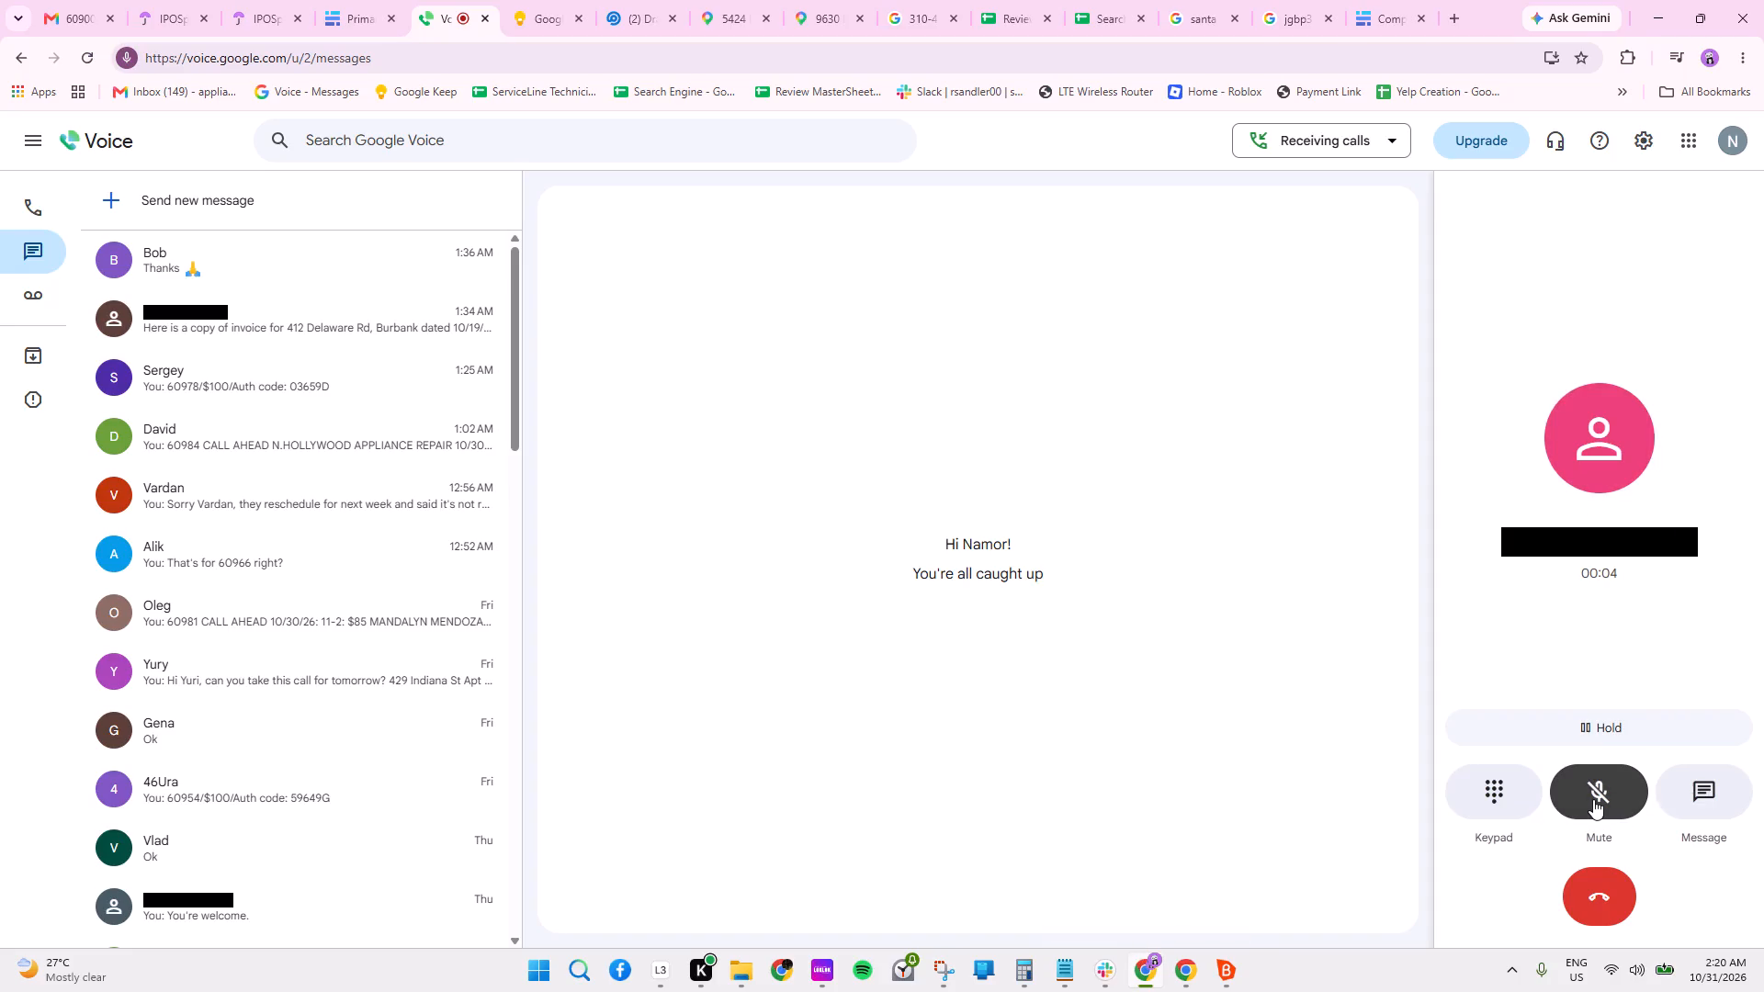
left_click(1593, 902)
Copy the second phone number from the Long Beach GE range customer record in Baserow and call it in Google Voice.
left_click(351, 0)
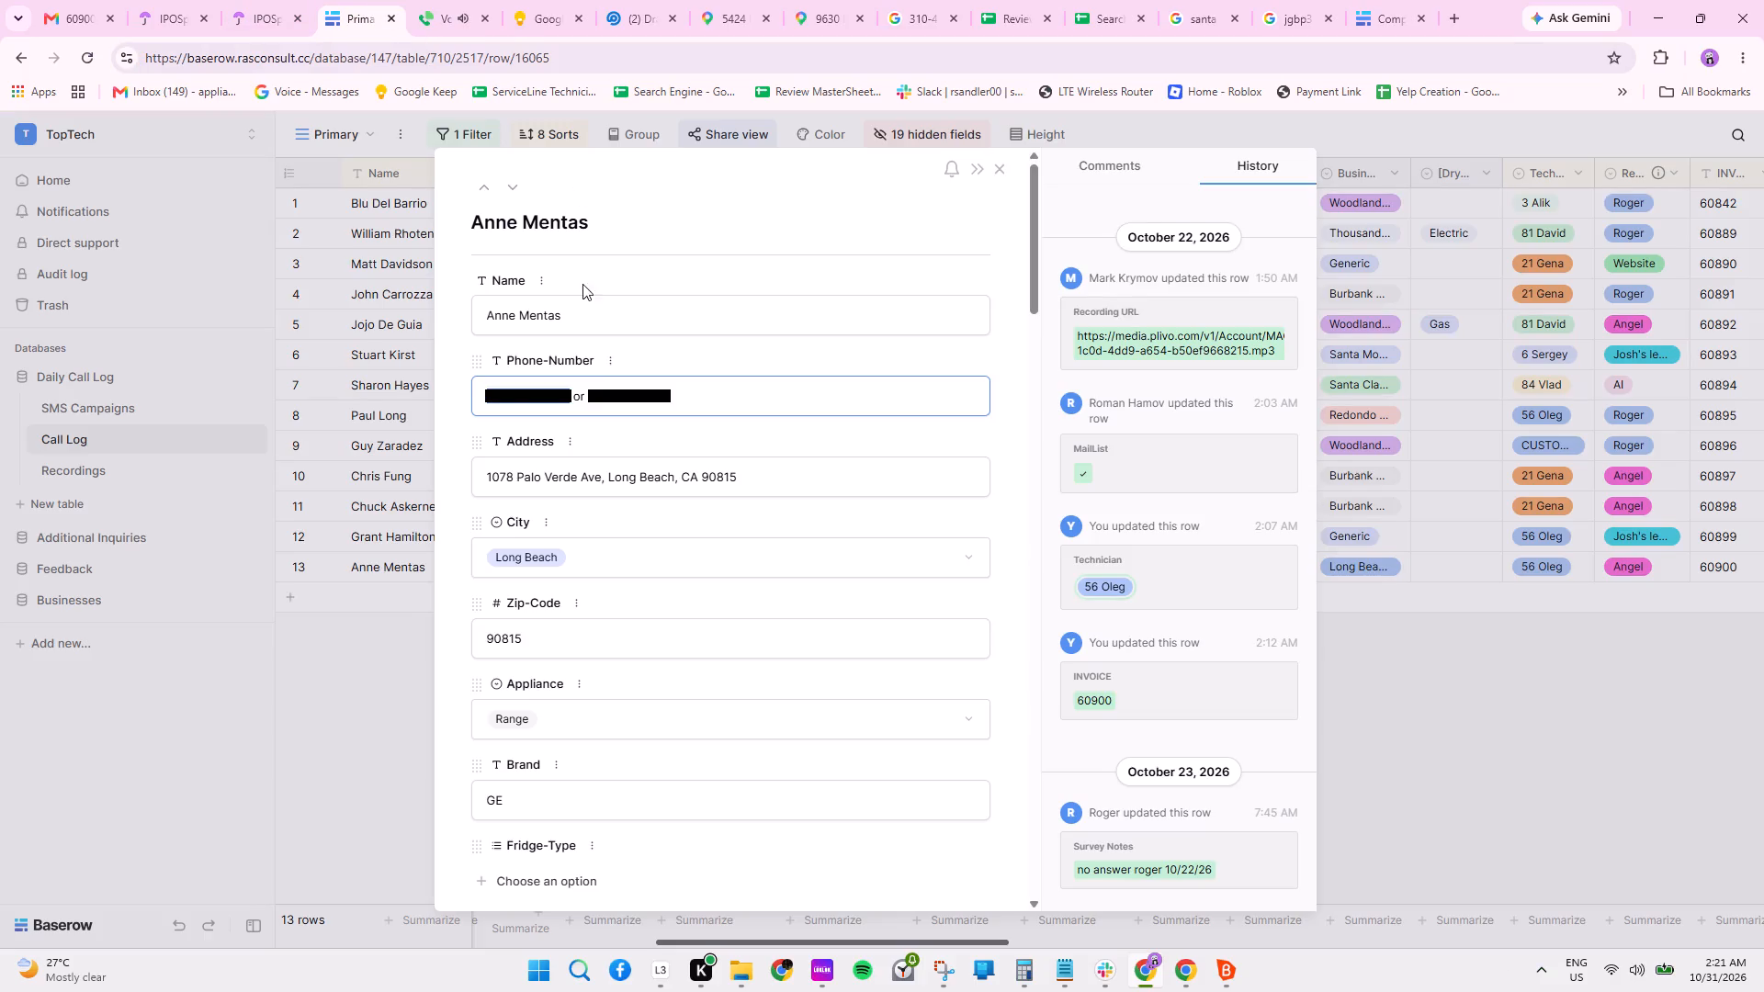
left_click_drag(587, 394, 685, 400)
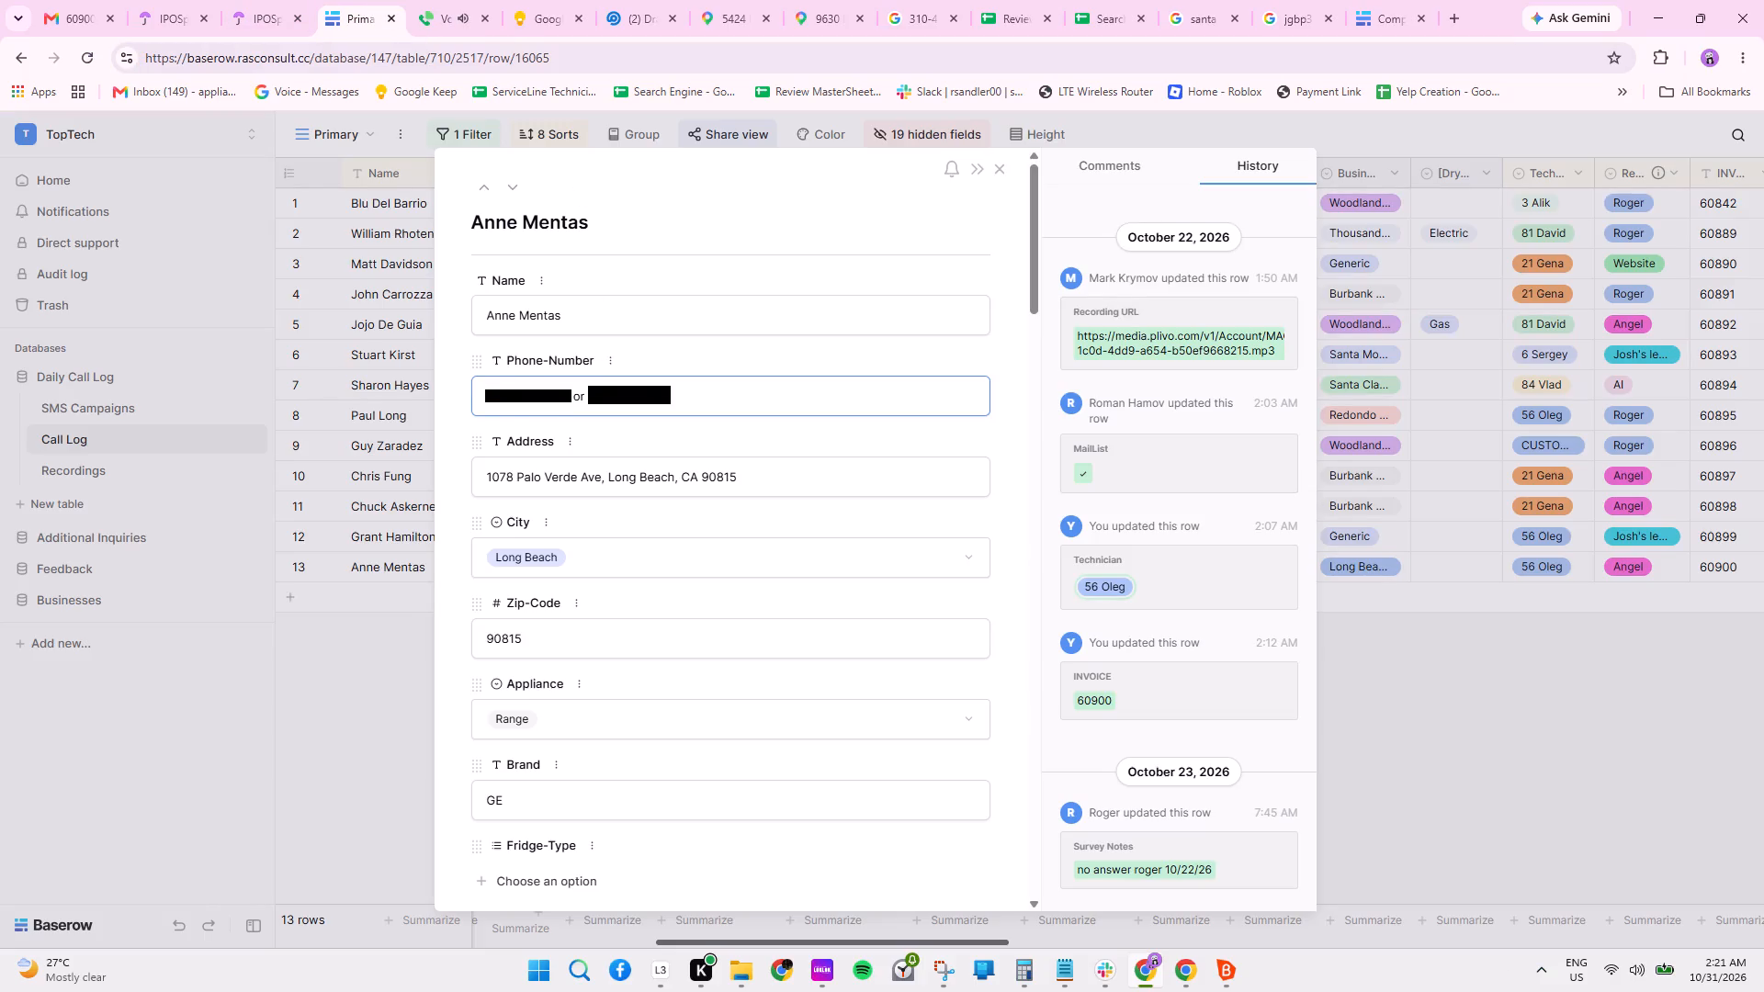
right_click(650, 400)
left_click(720, 529)
left_click(439, 17)
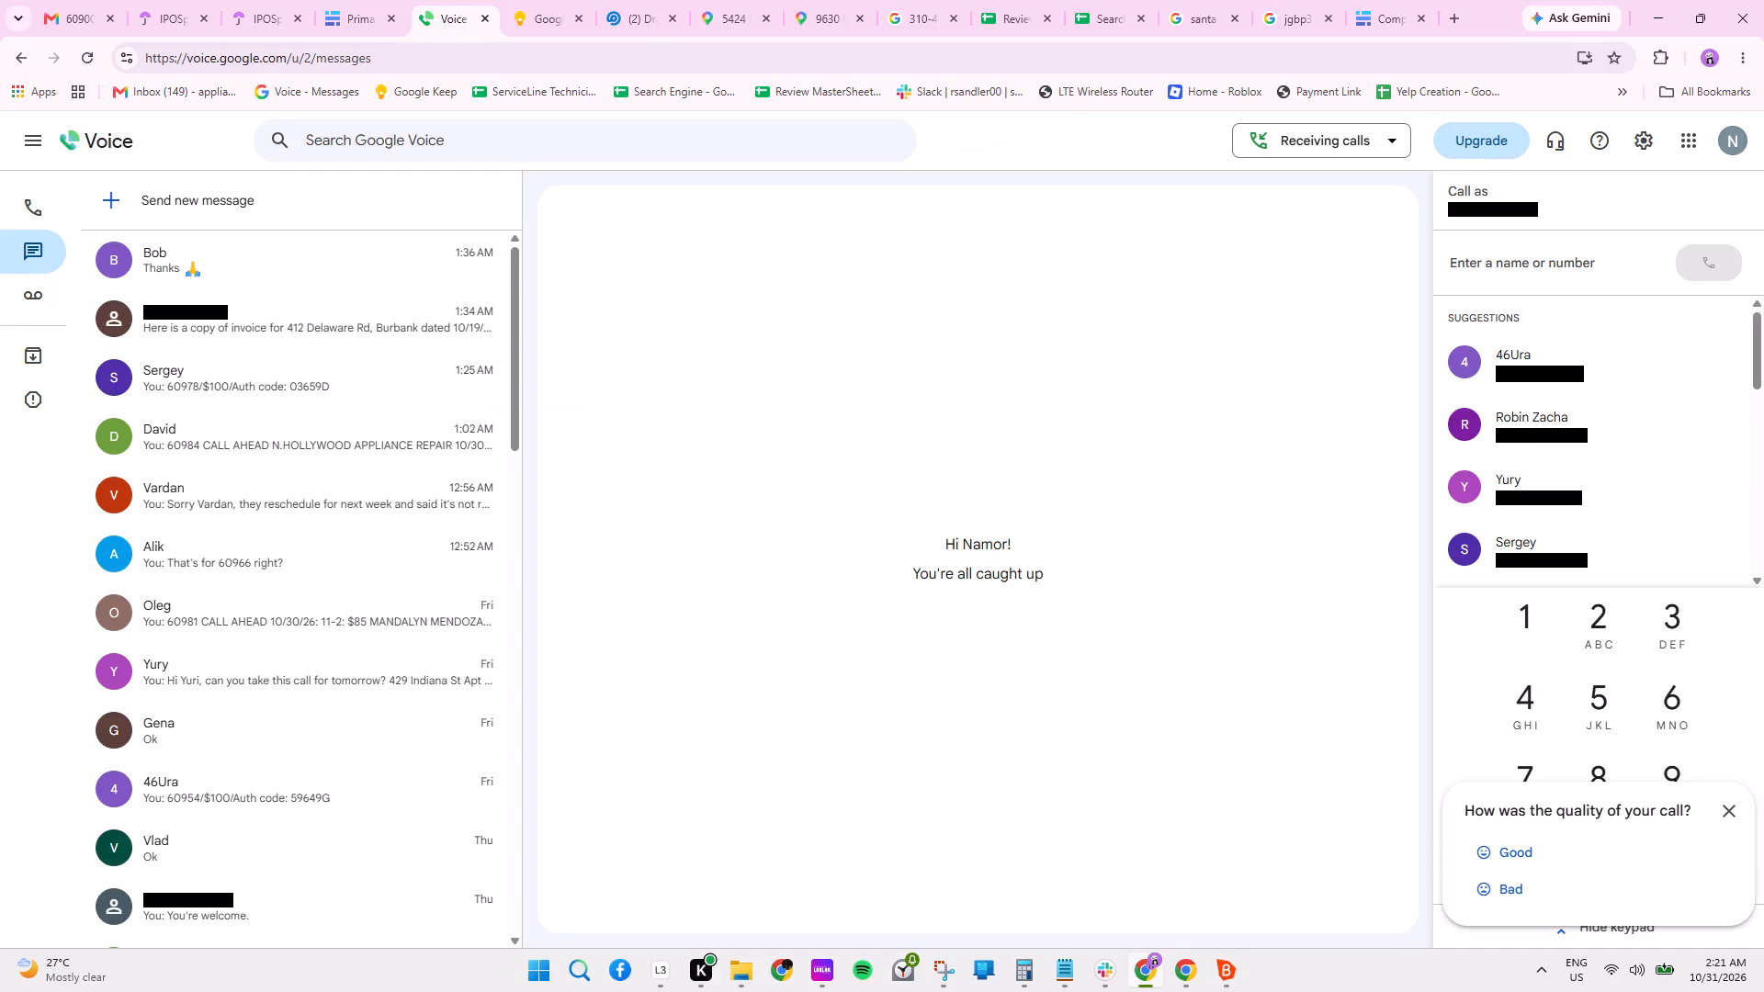
left_click(1566, 265)
right_click(1563, 263)
left_click(1471, 483)
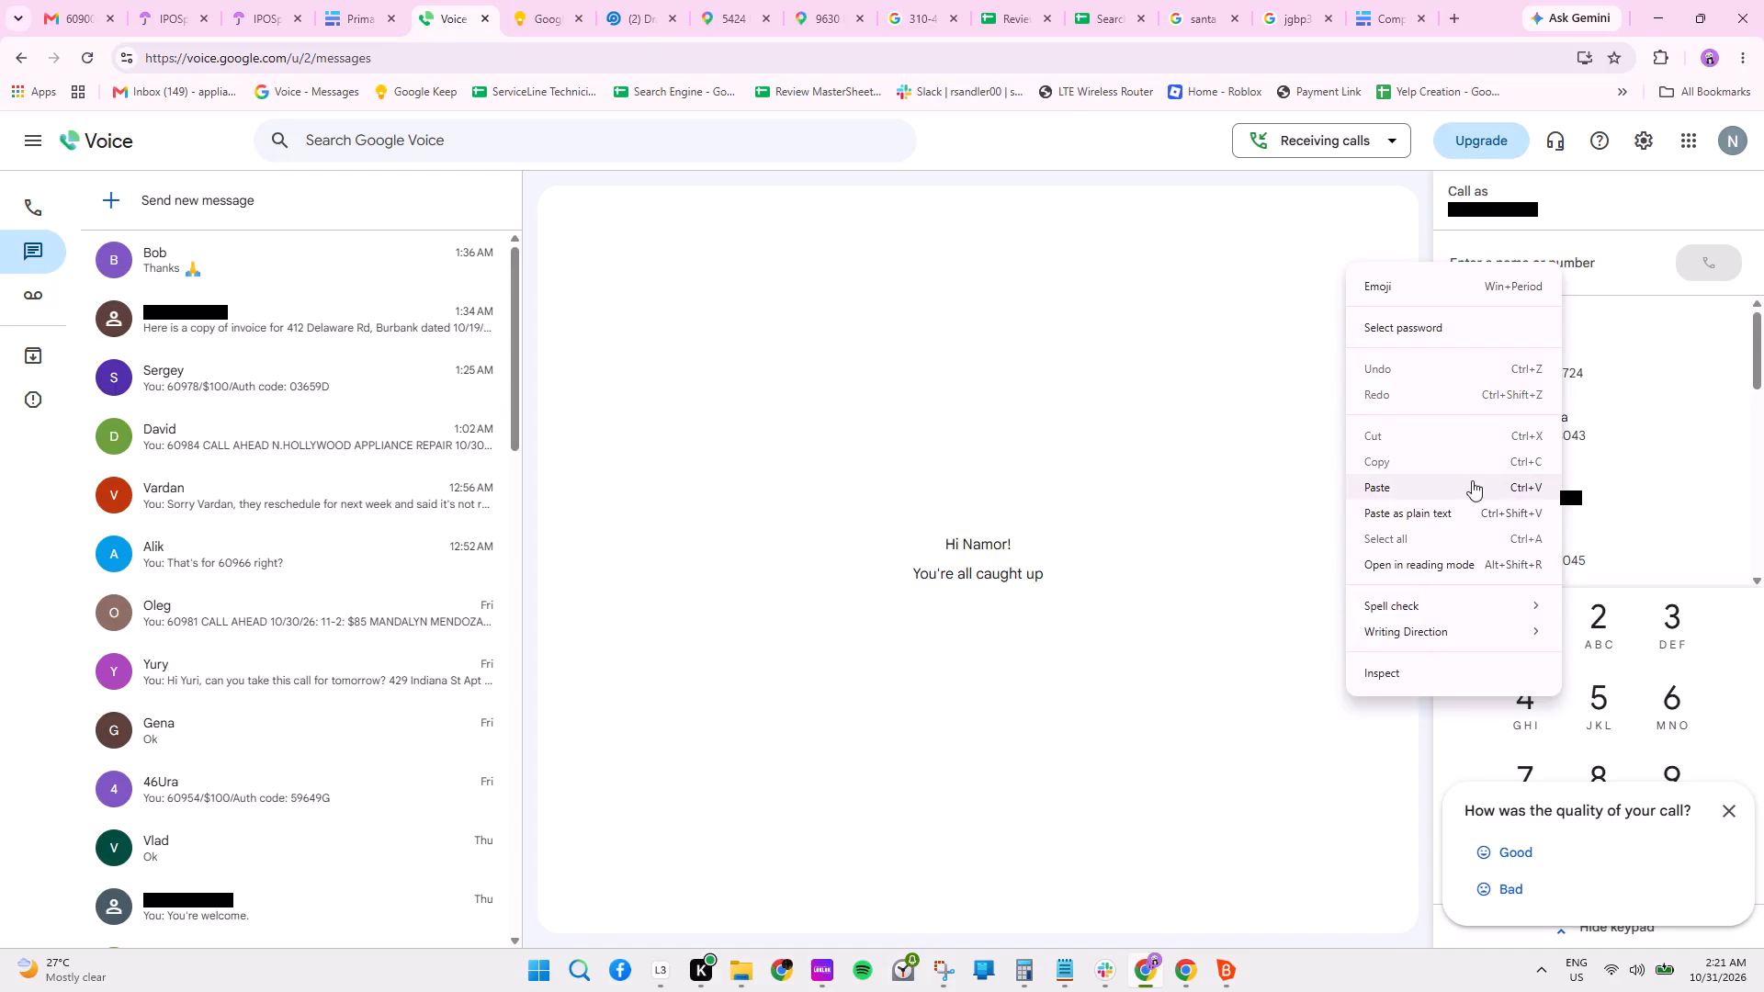
left_click(1713, 263)
Check the Mine conversations in the support mailbox during the outgoing call, and return to Google Voice.
left_click(627, 20)
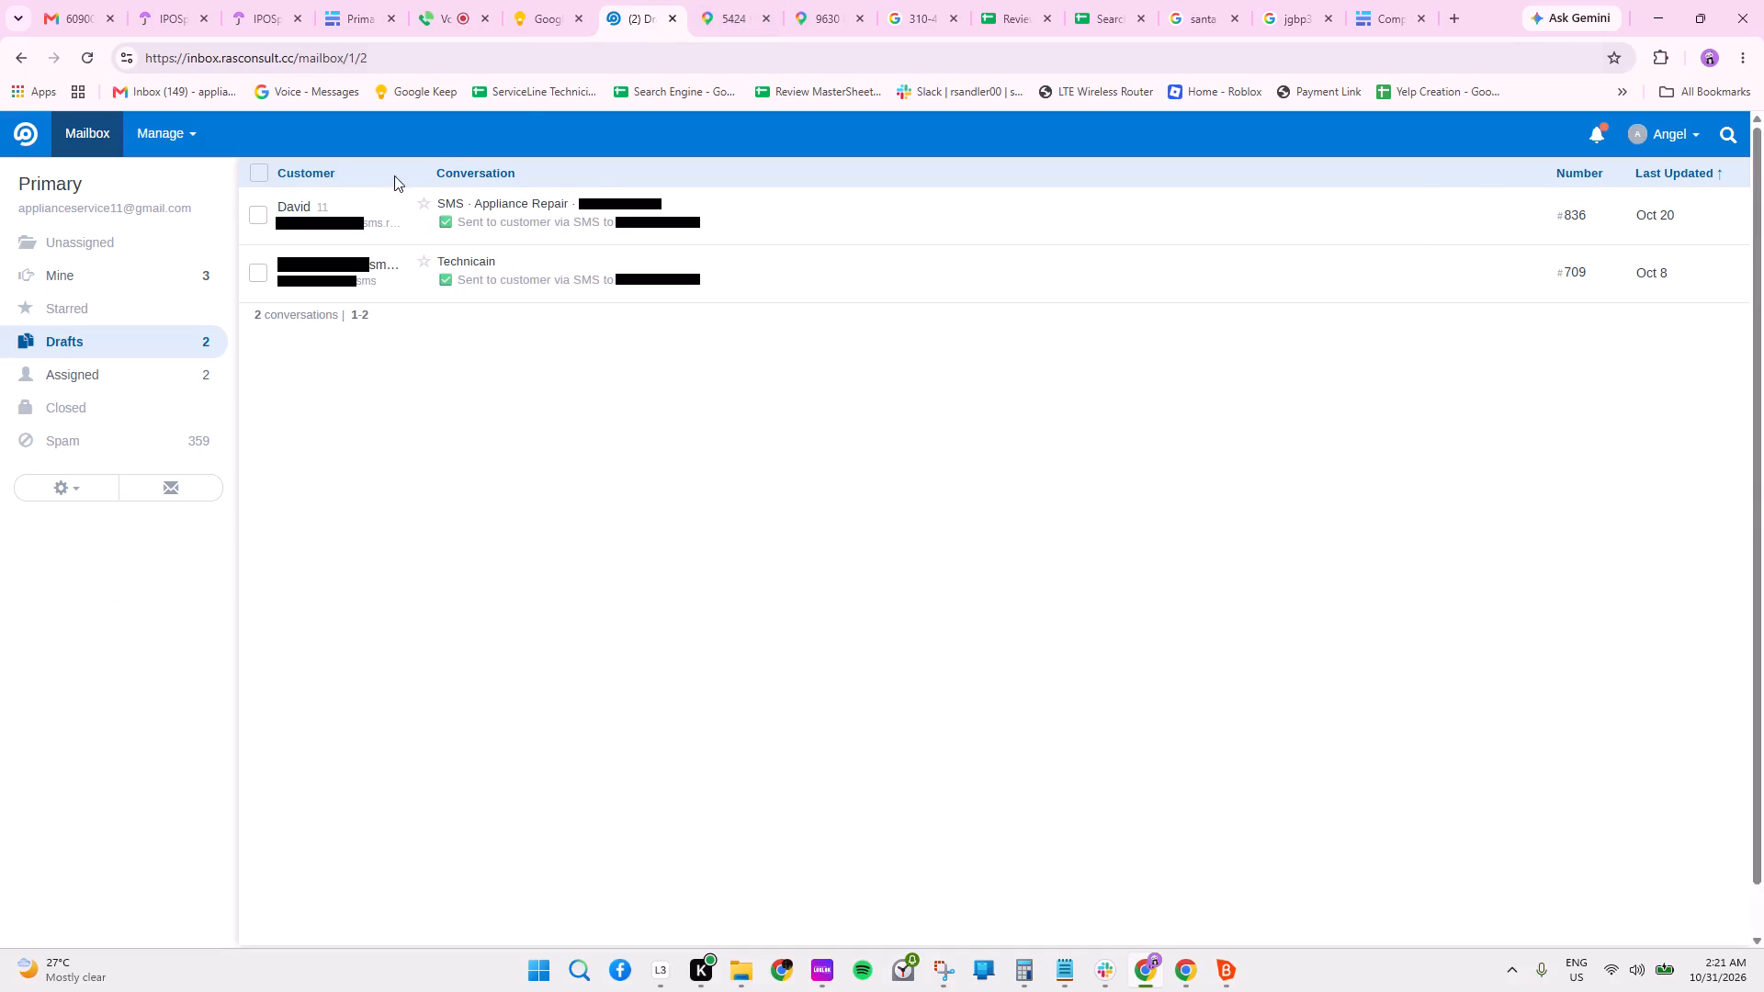
left_click(93, 277)
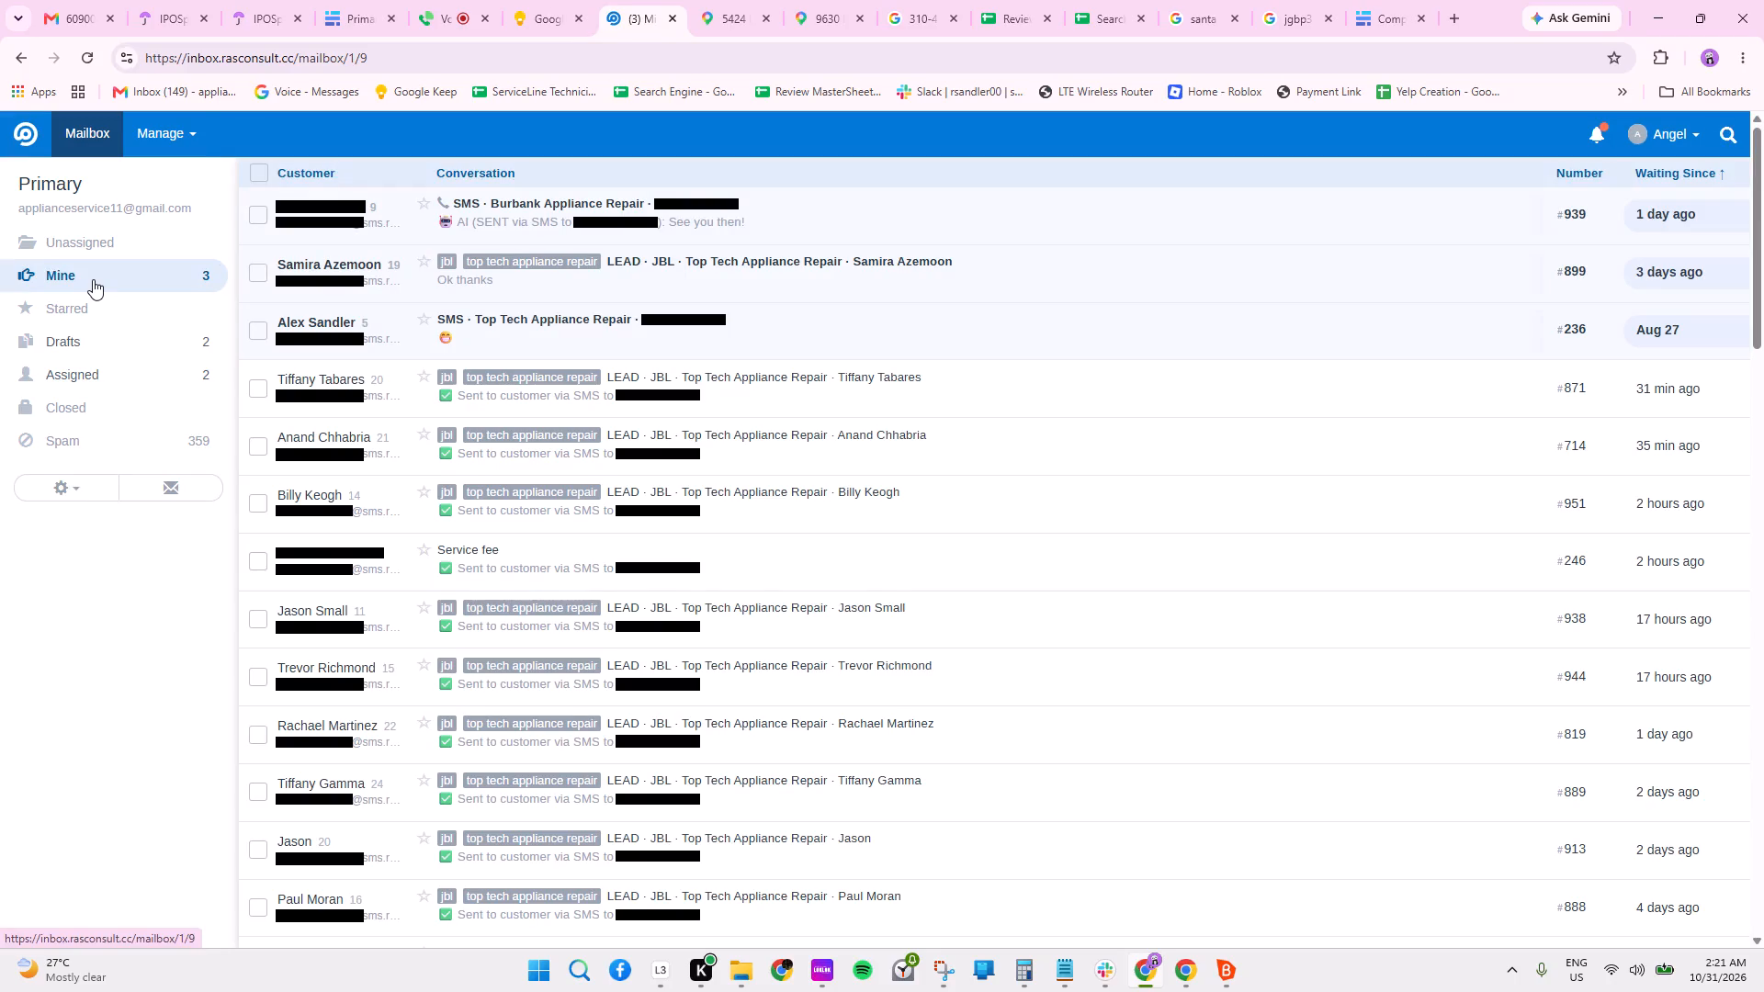
left_click(439, 17)
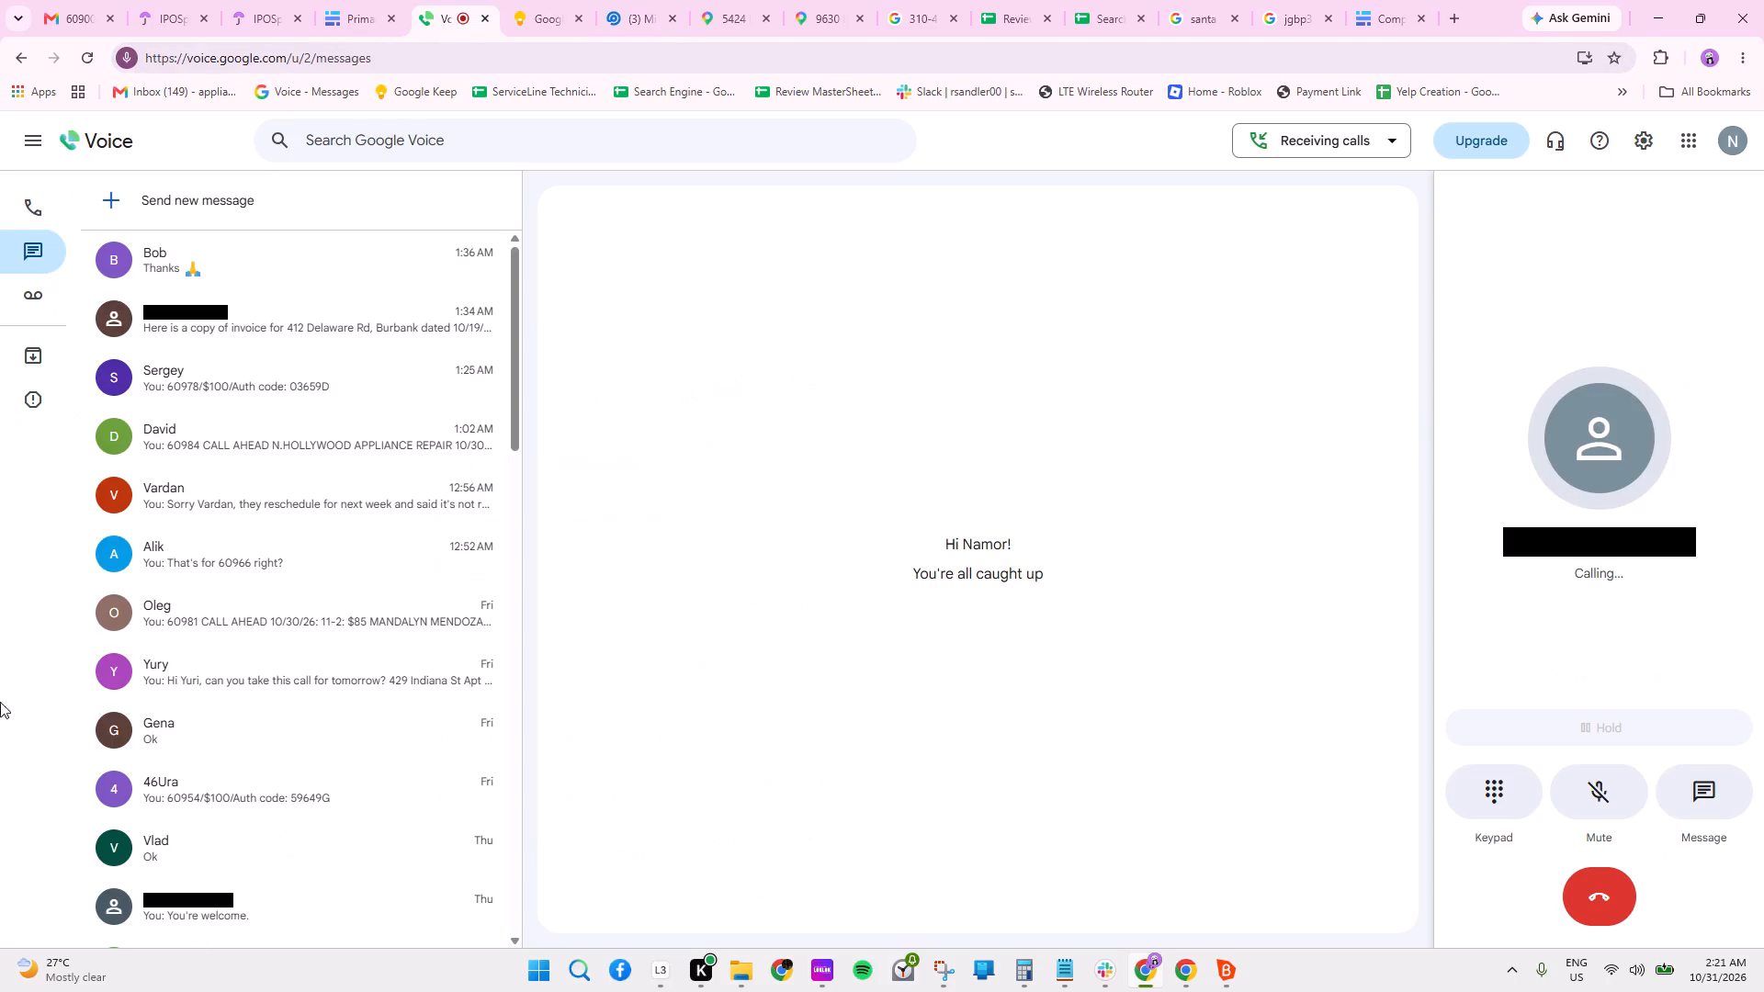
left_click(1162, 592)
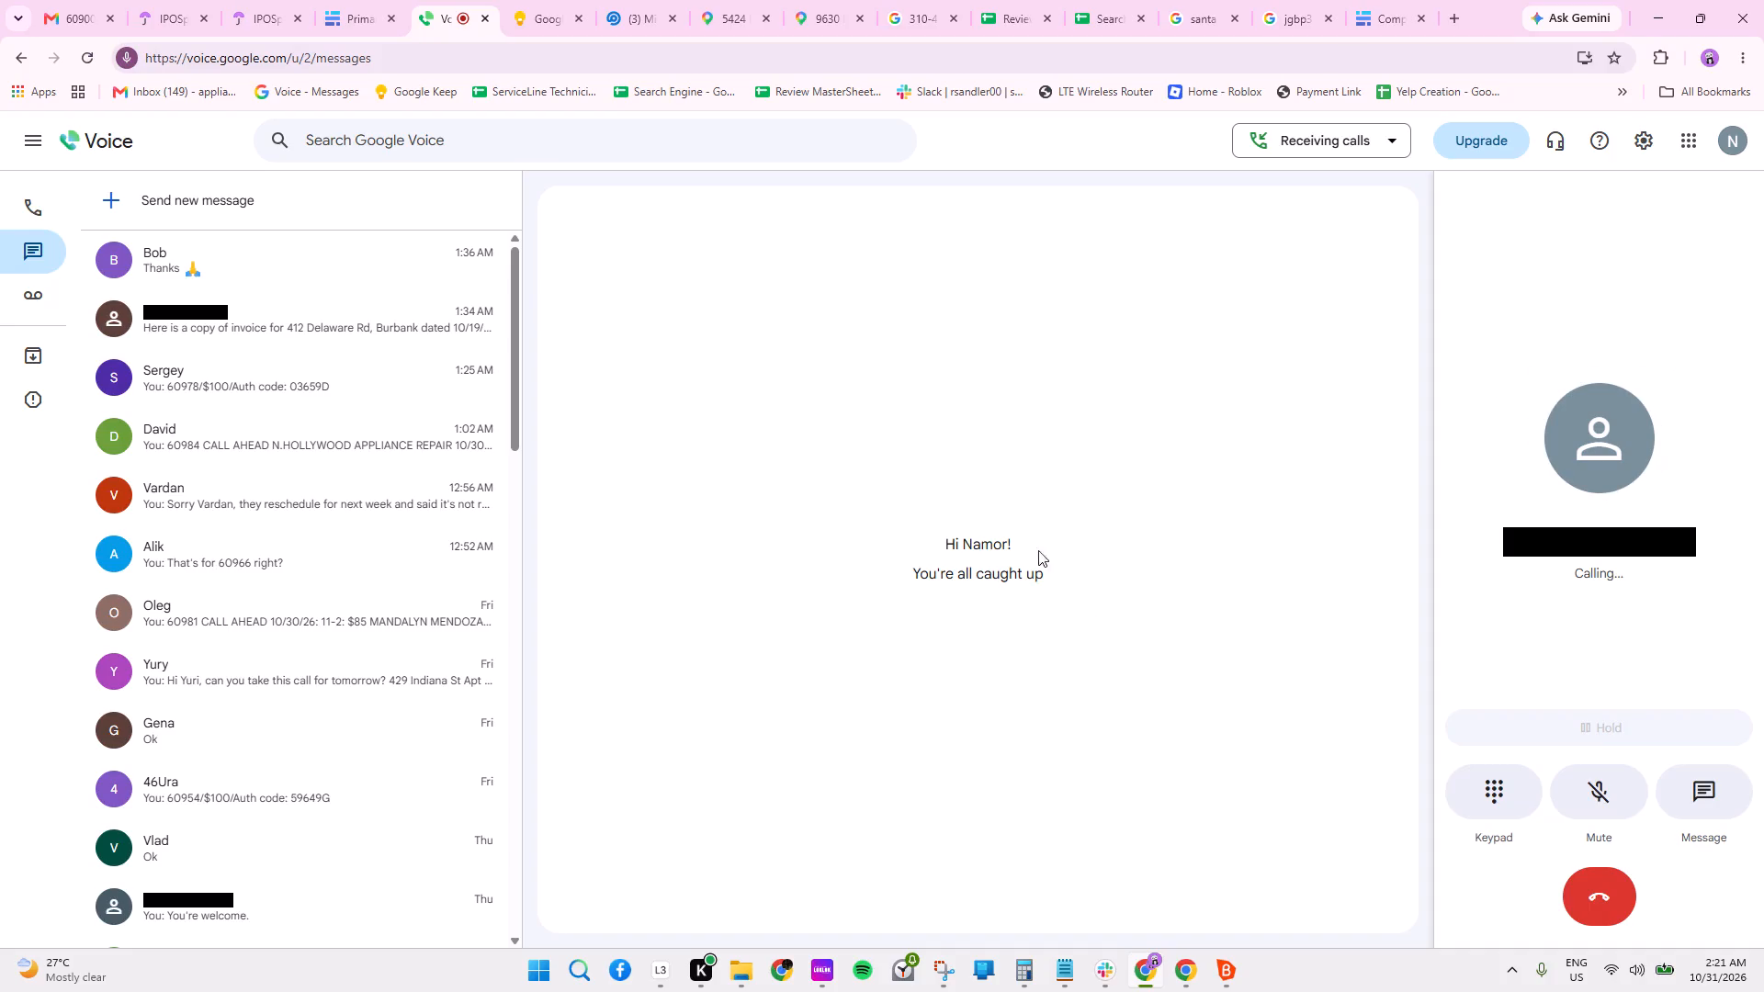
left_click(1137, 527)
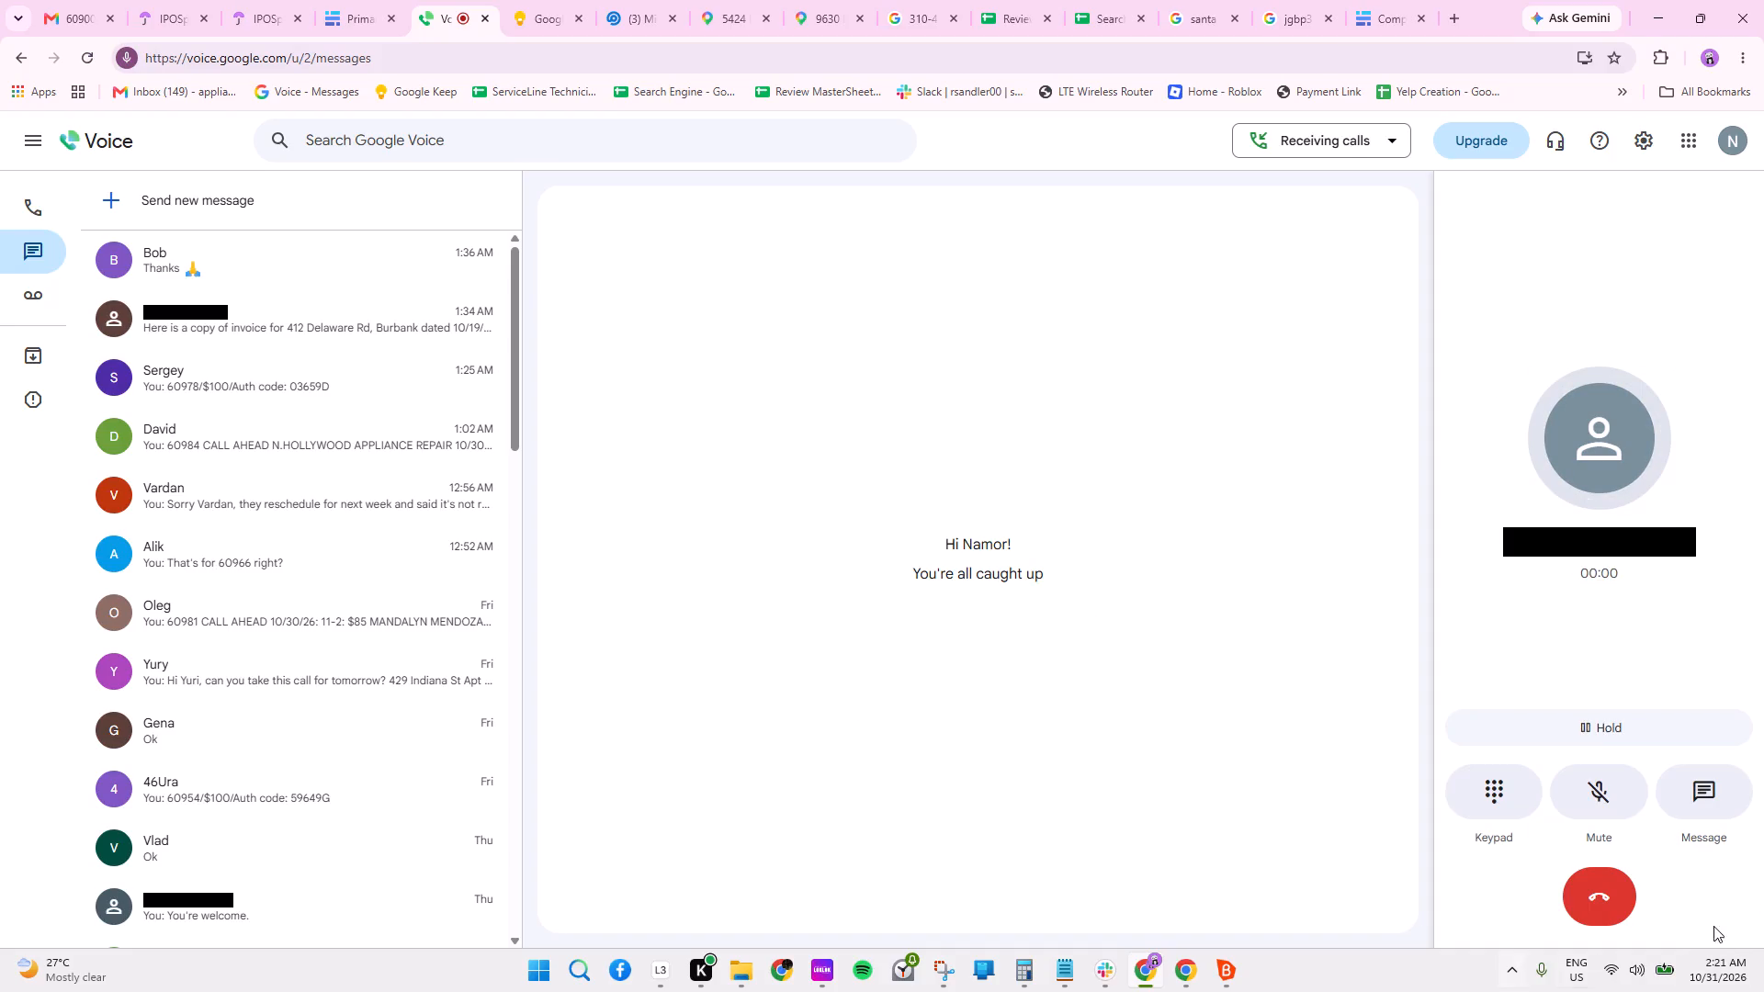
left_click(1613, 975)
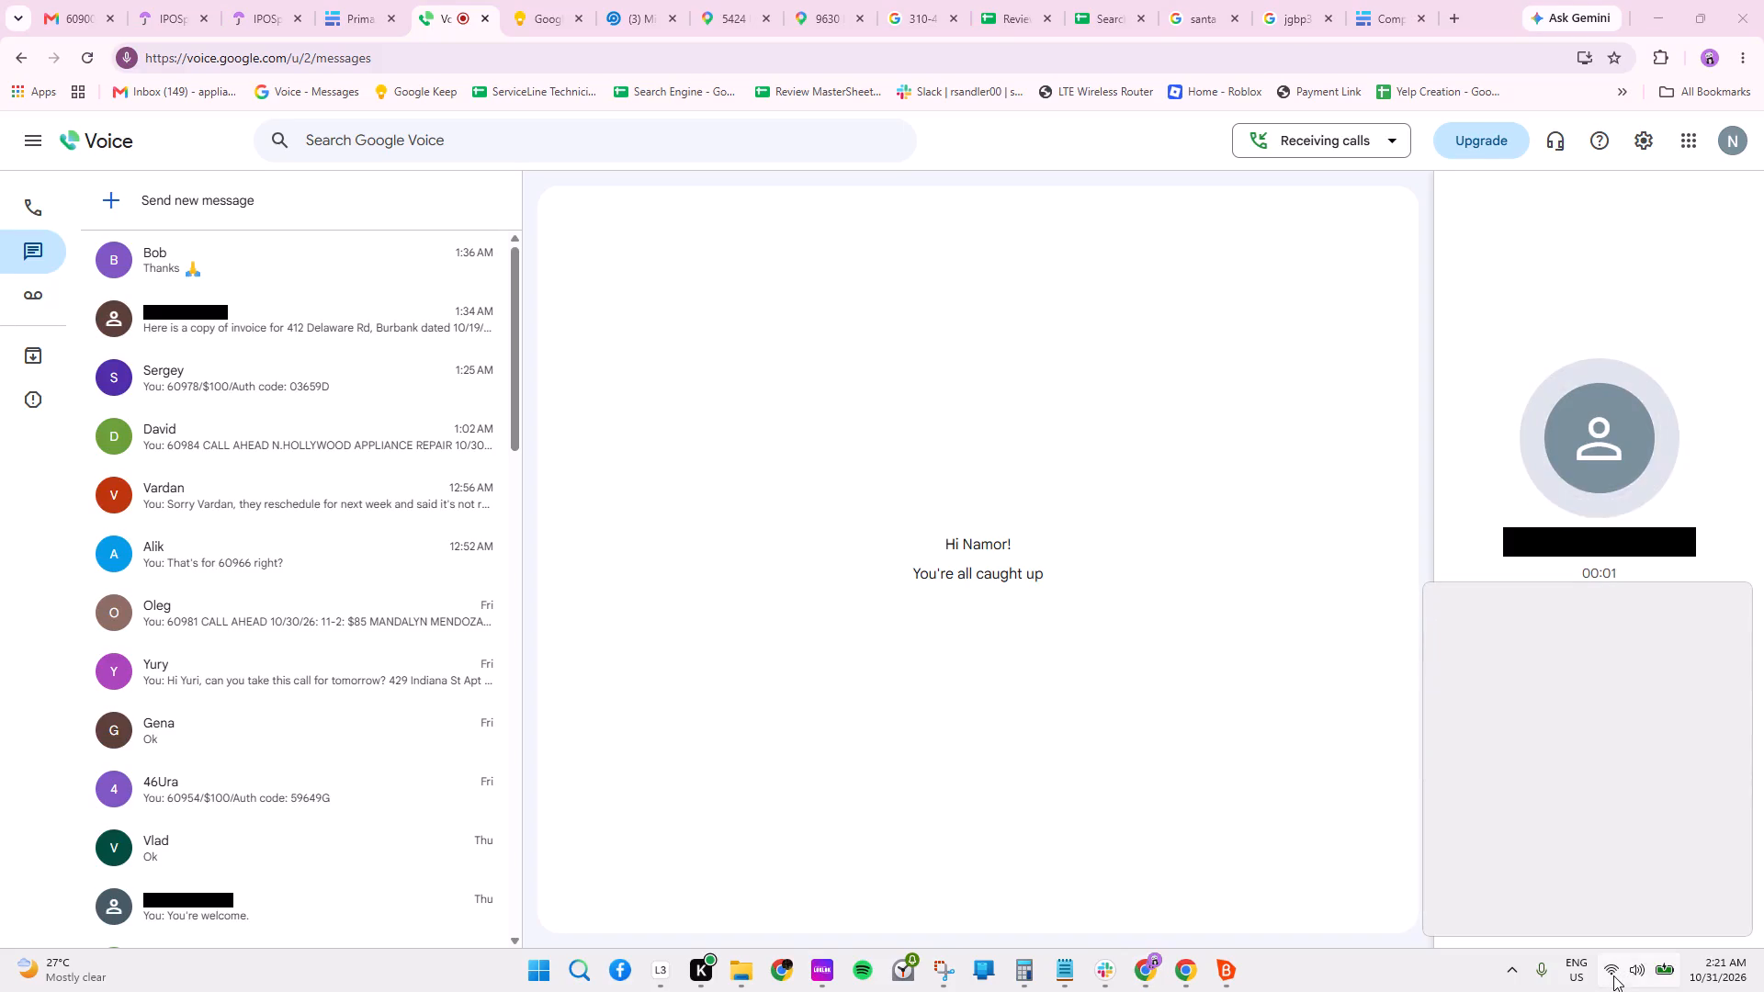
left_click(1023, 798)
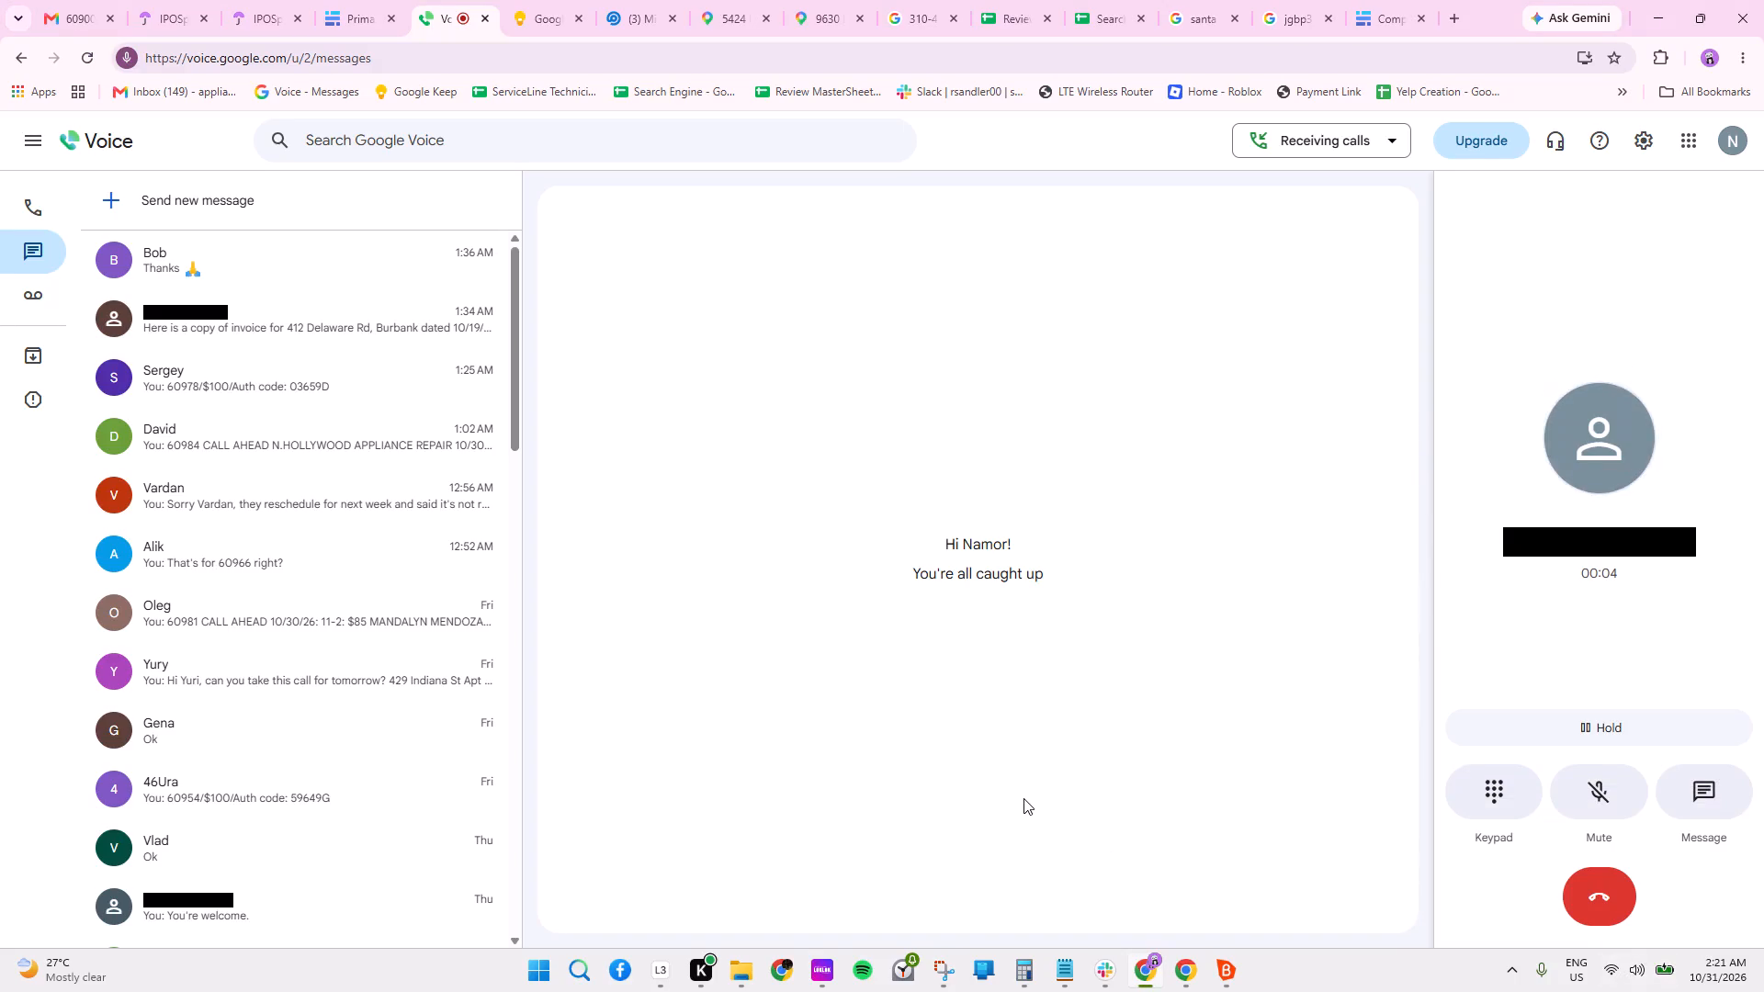
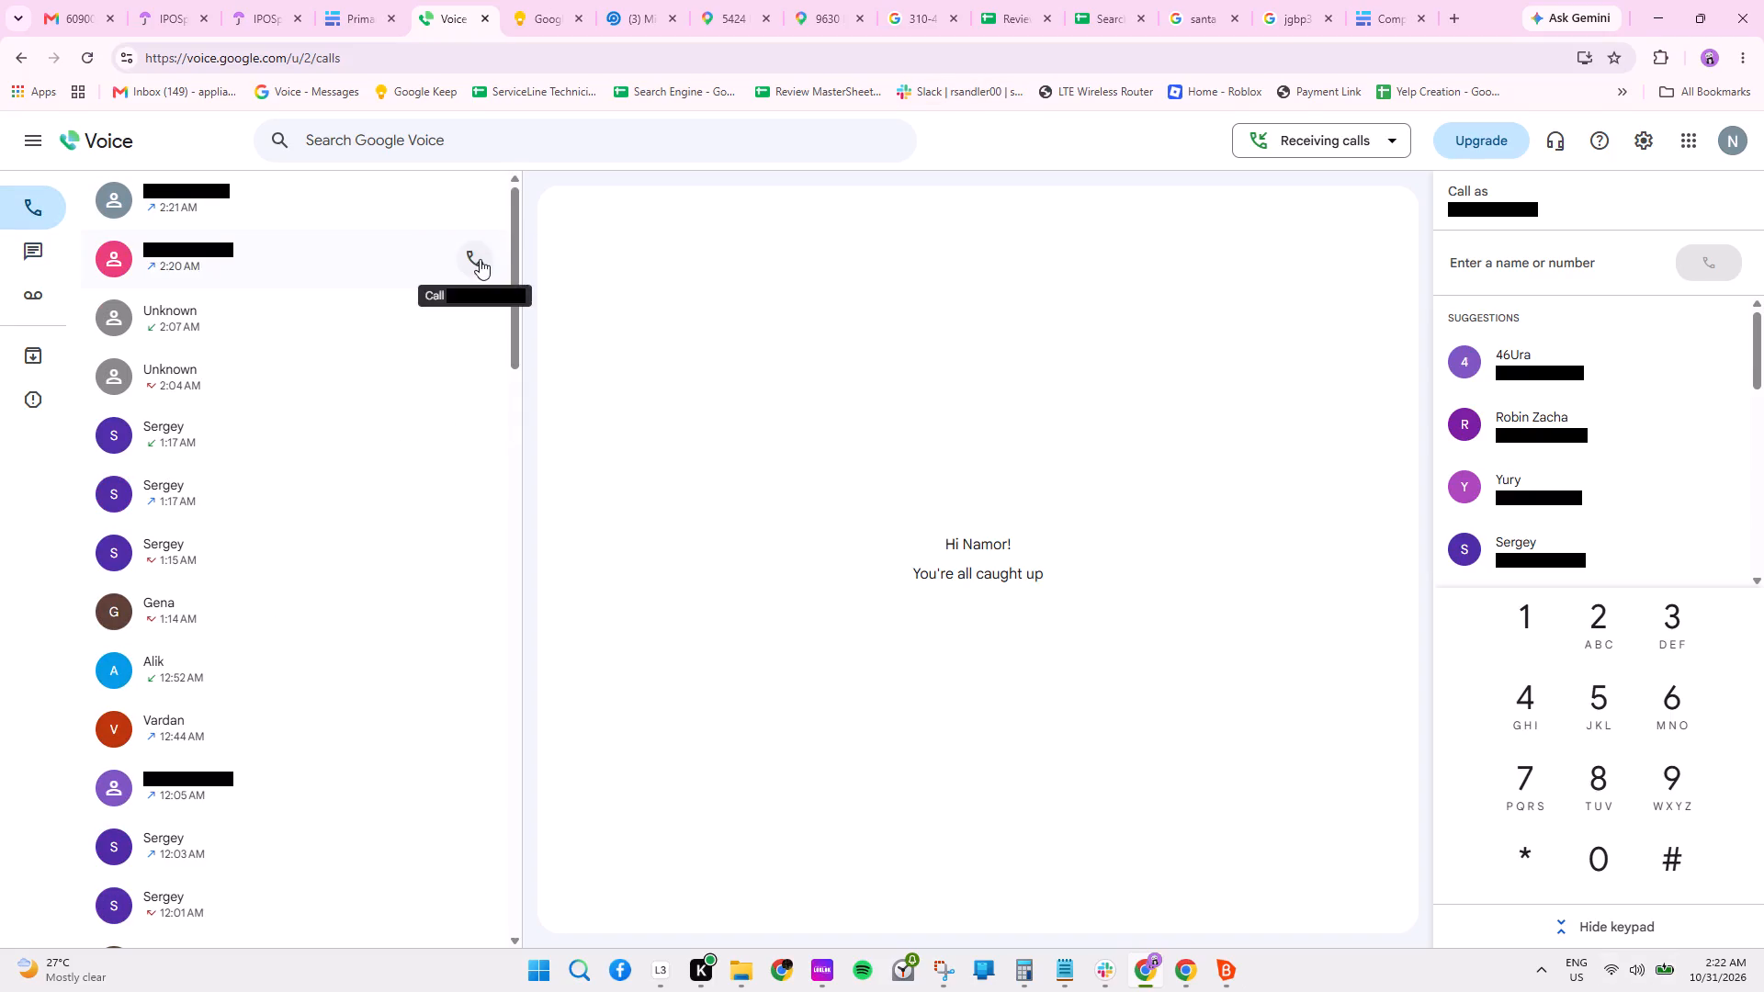
Call the Long Beach GE range customer's first number again from the 2:20 AM entry in the Google Voice call history.
left_click(479, 261)
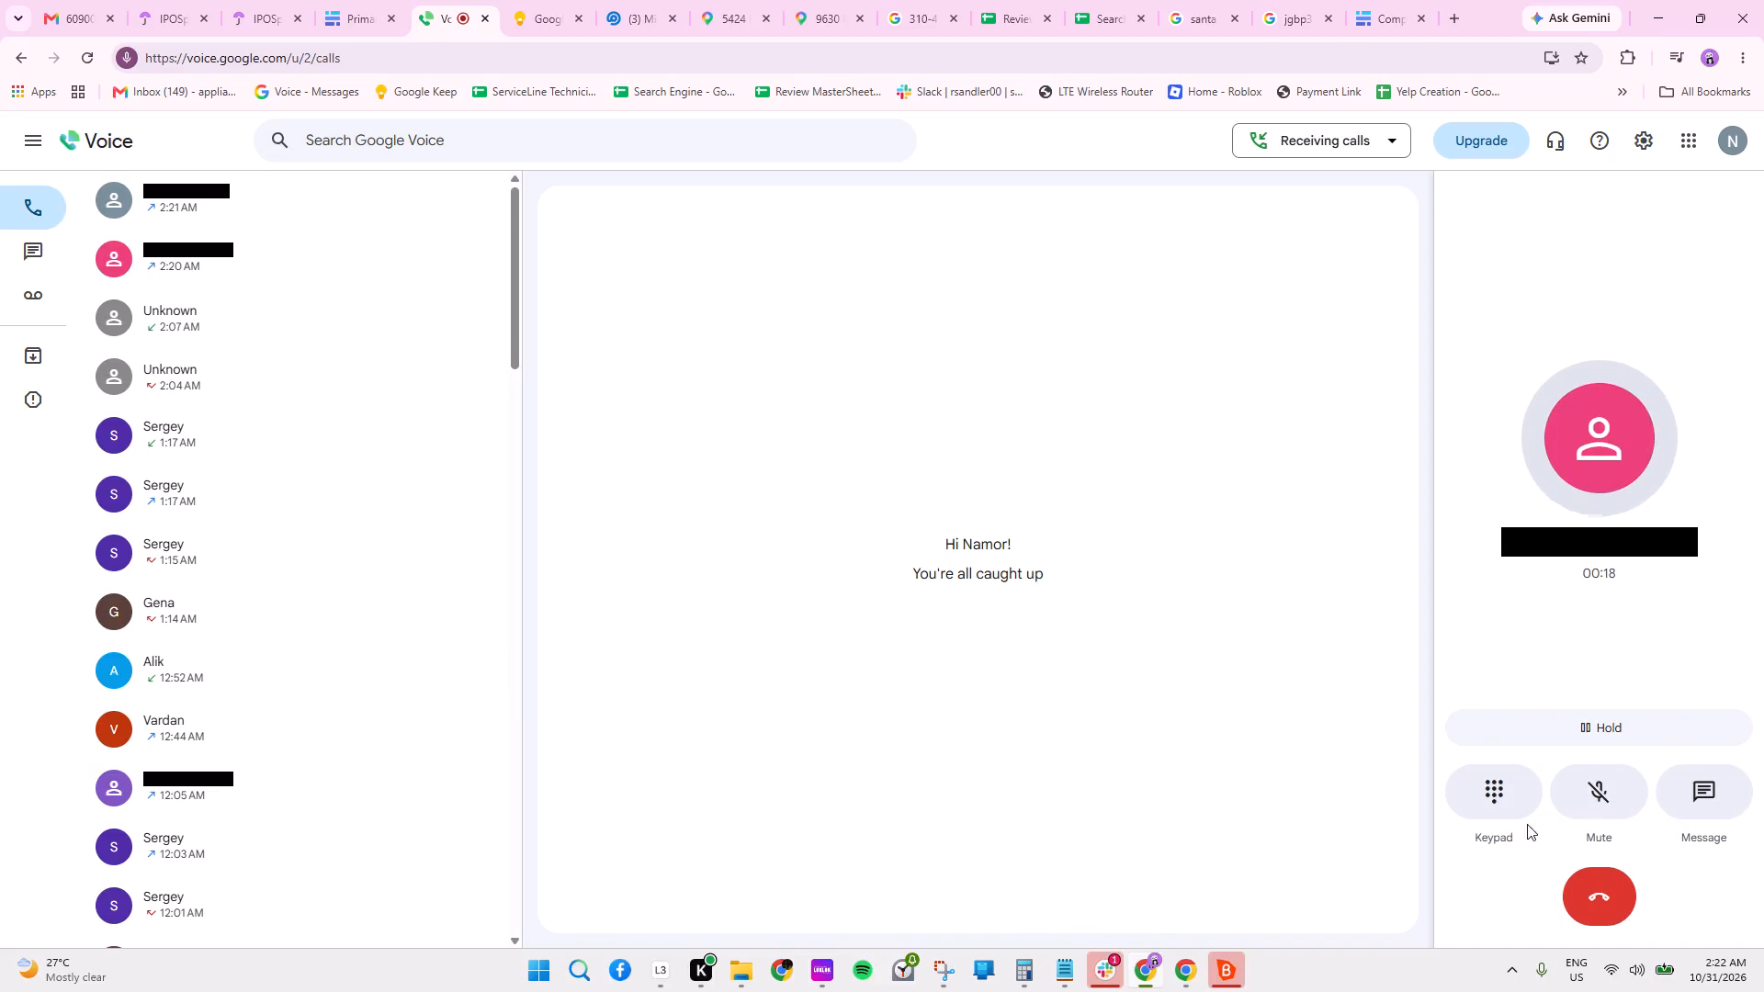
Switch to the Bria softphone to check the incoming call, and minimize its window.
left_click(1241, 967)
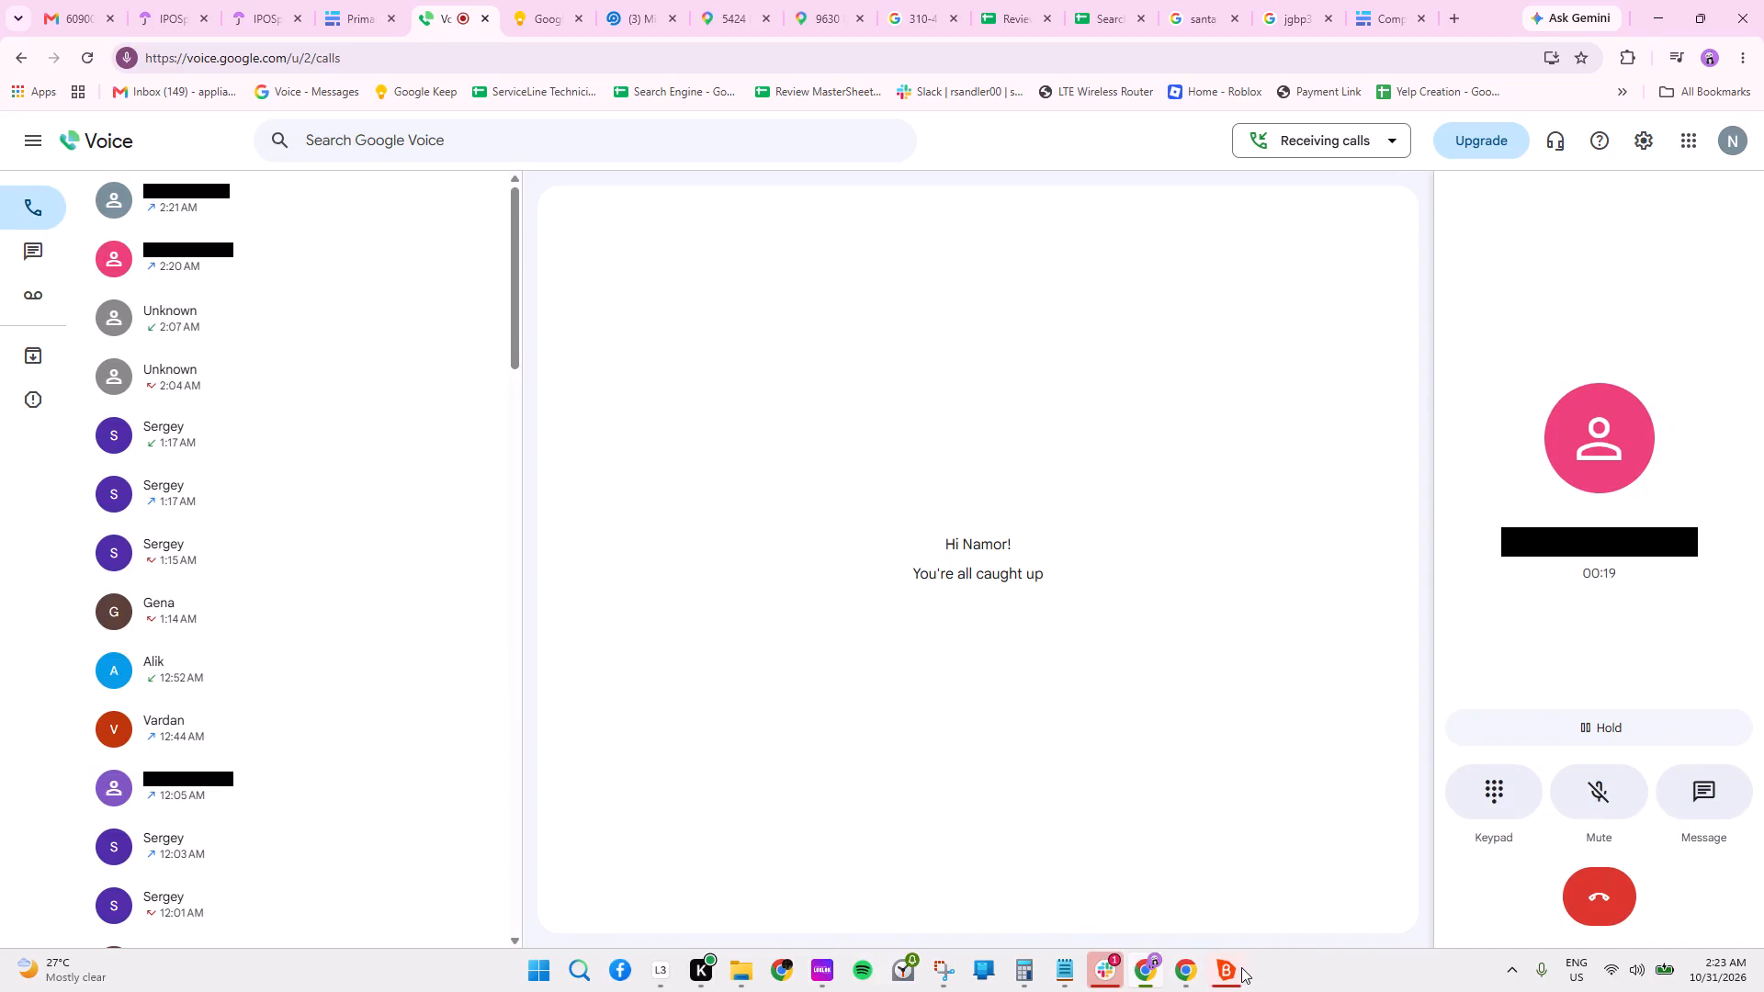
left_click(1102, 756)
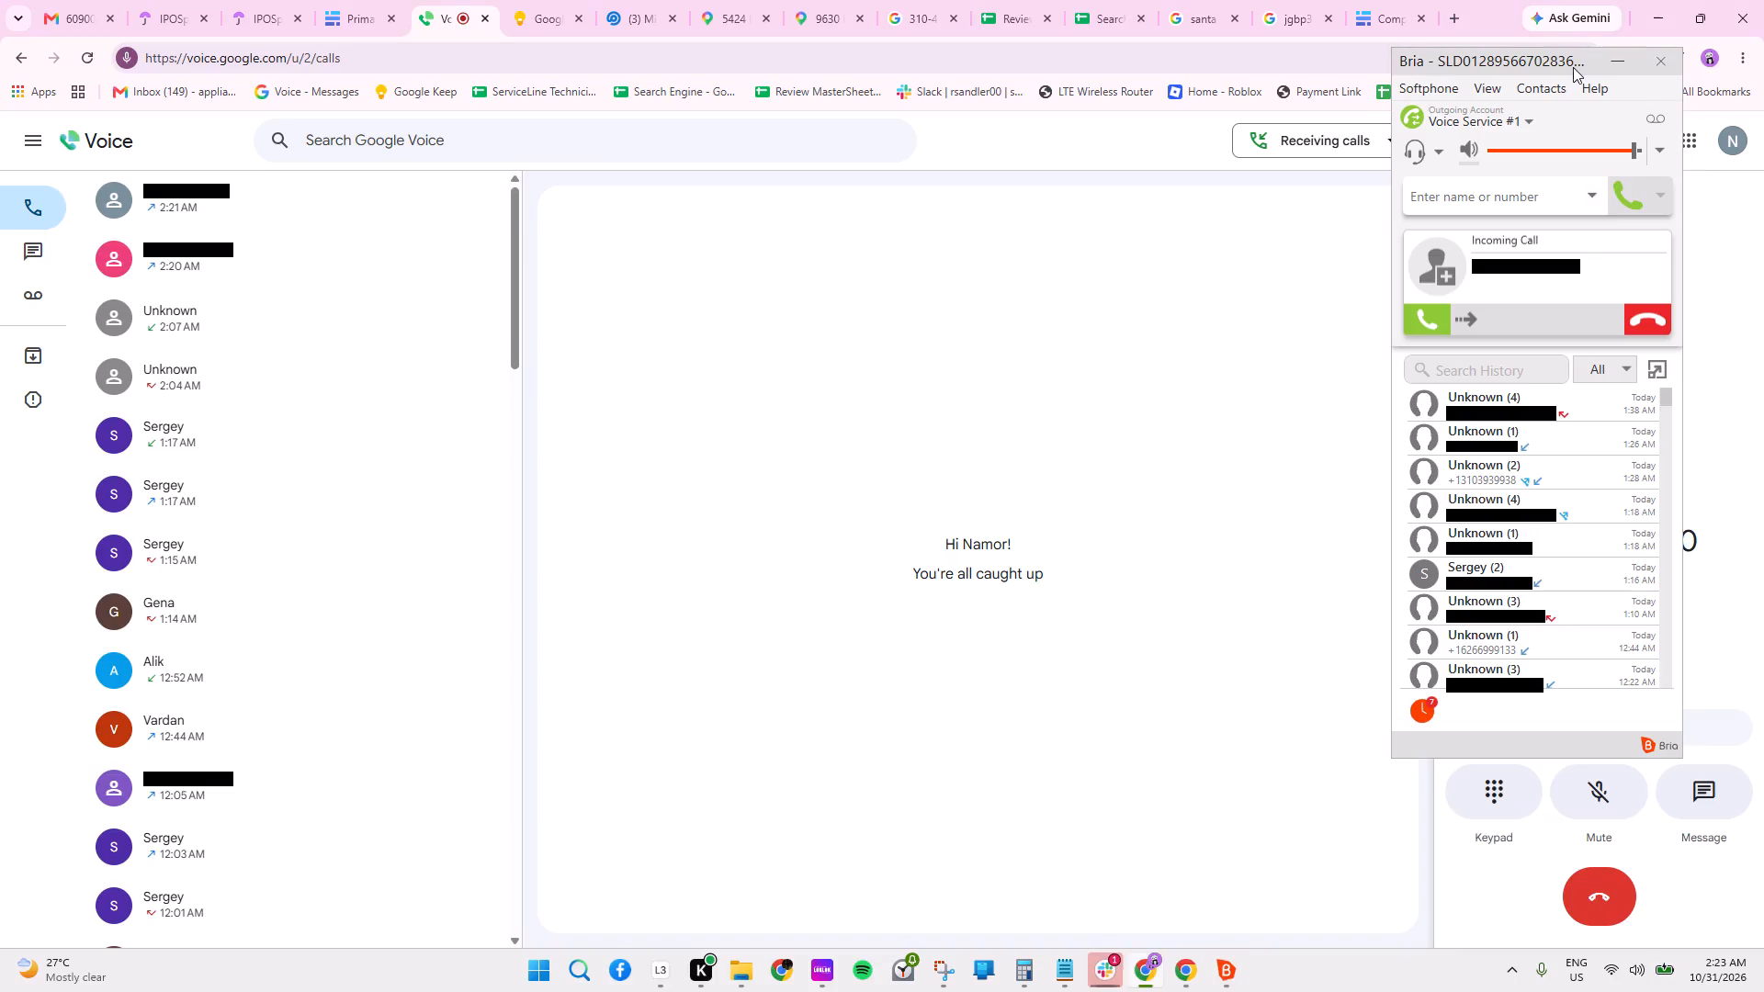
left_click(1613, 60)
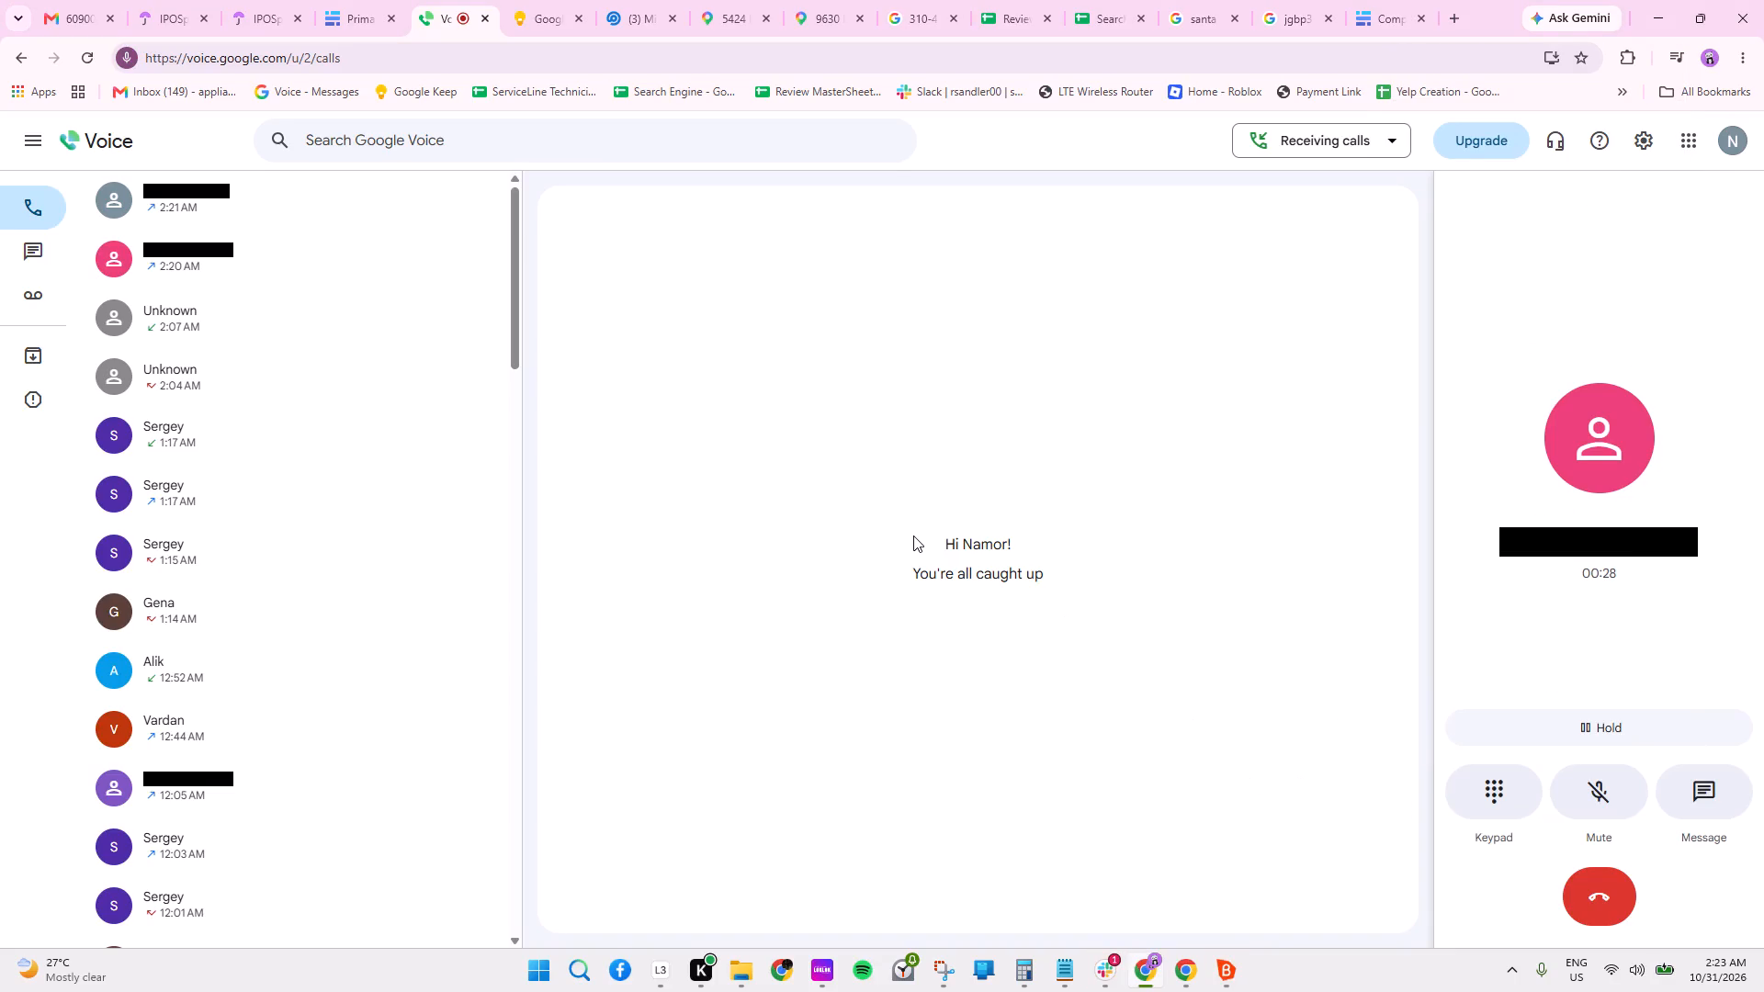
Review the appliance, problem and service details in the Long Beach GE range customer's Baserow record during the call.
left_click(356, 26)
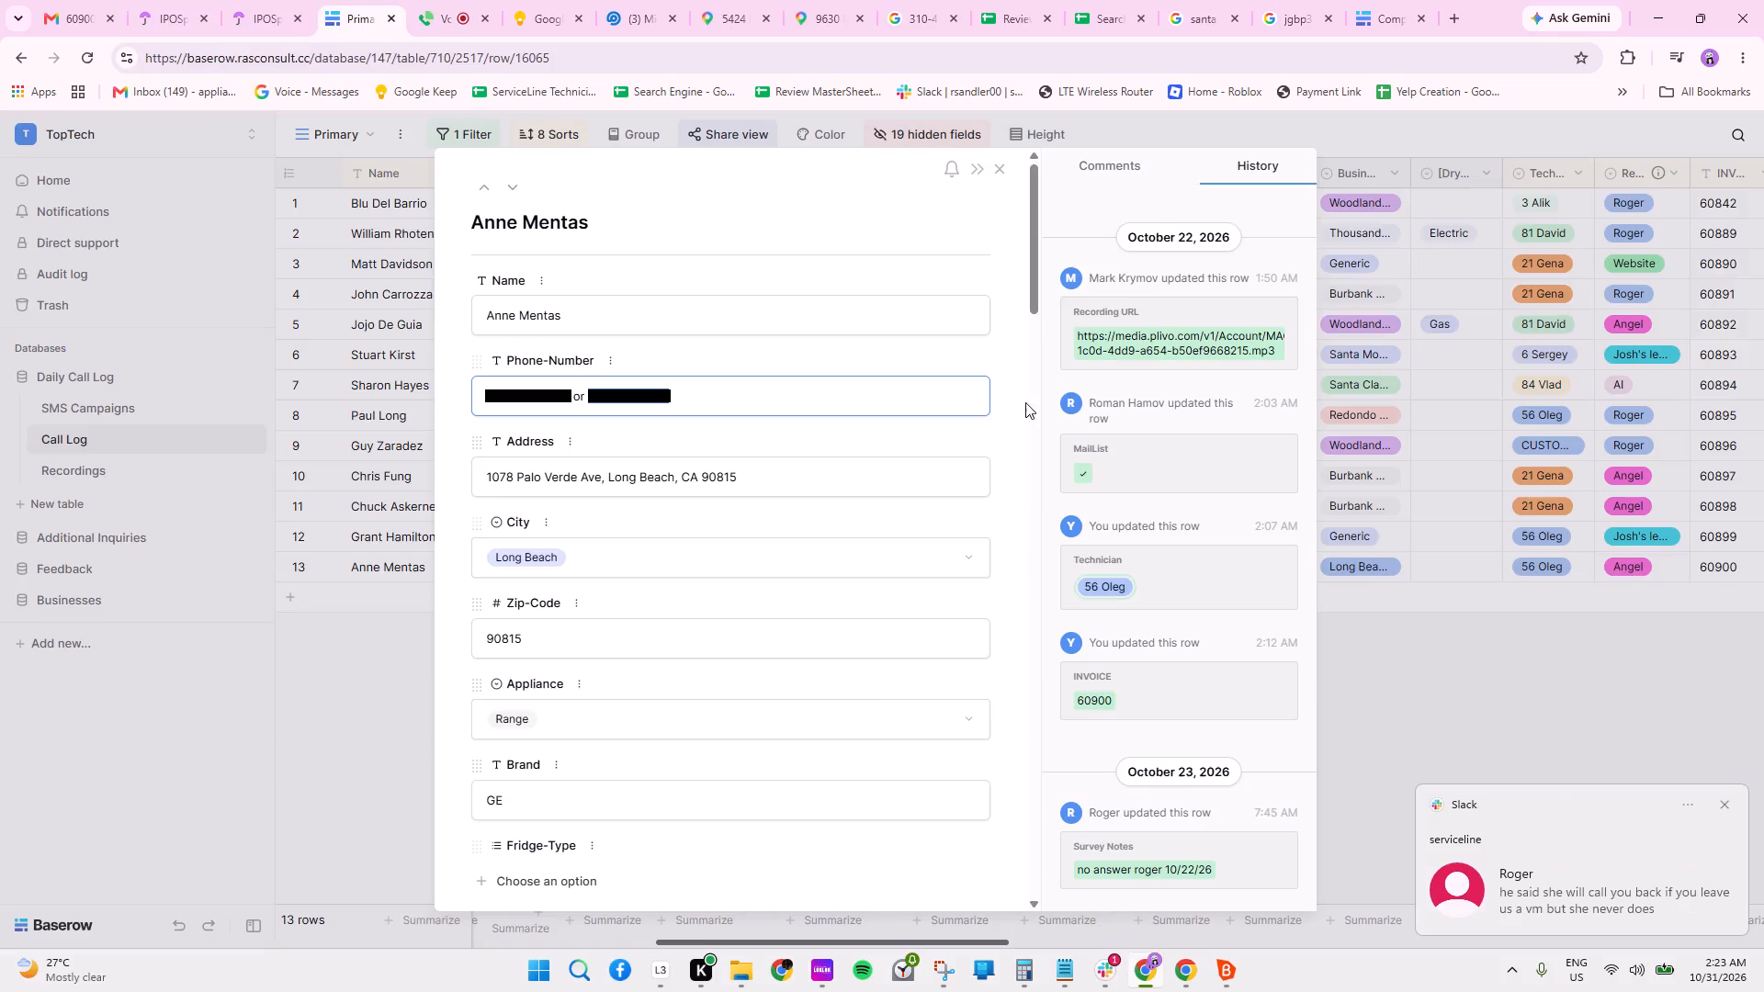
scroll(899, 653, "down", 4)
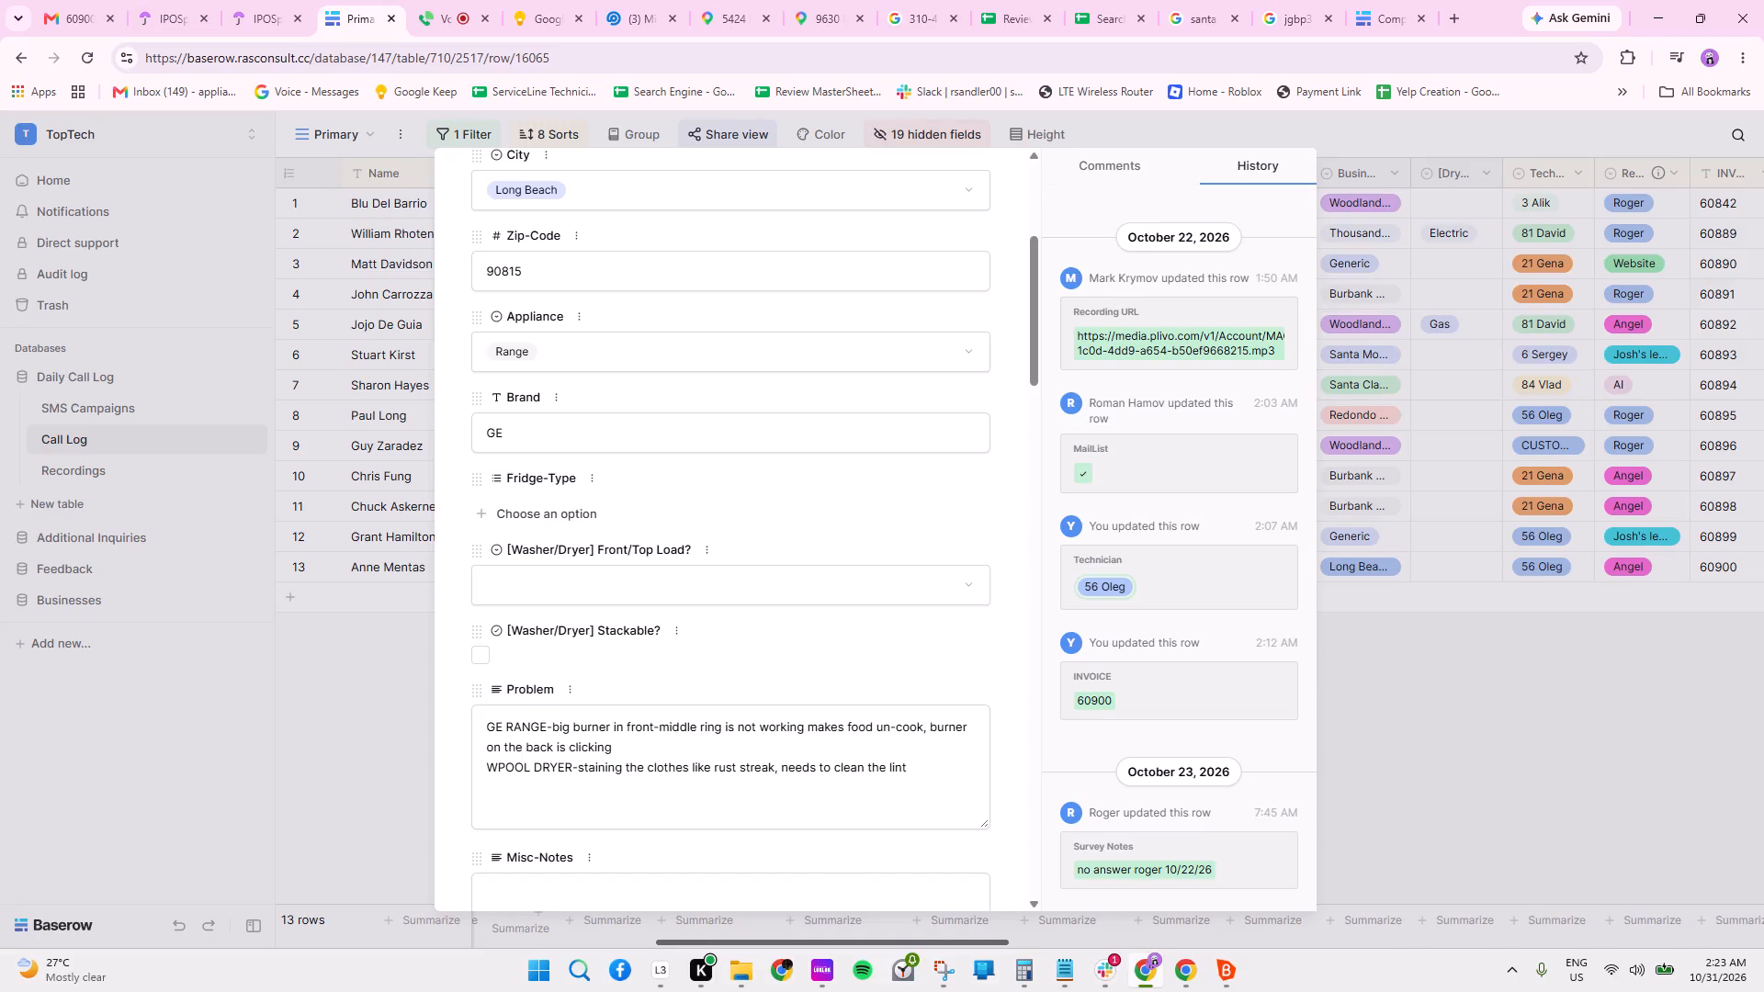
scroll(850, 781, "down", 3)
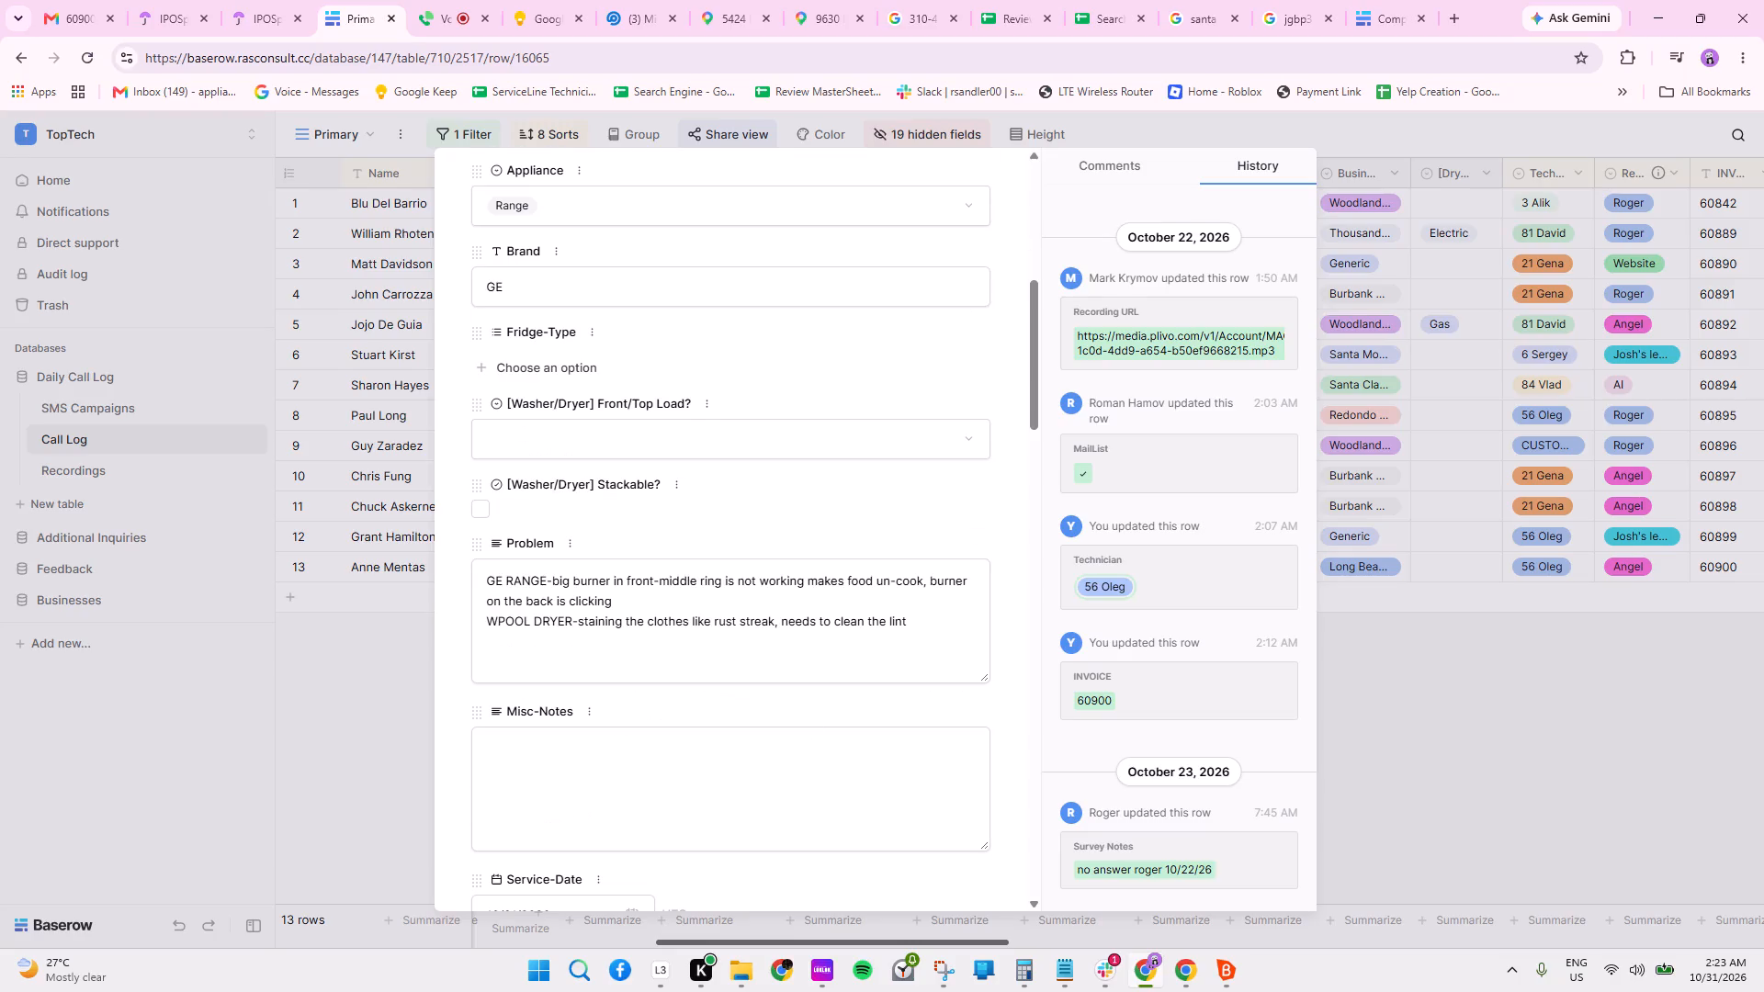
Return to the ongoing Google Voice call and send 1 as the keypad response.
left_click(435, 24)
left_click(1503, 789)
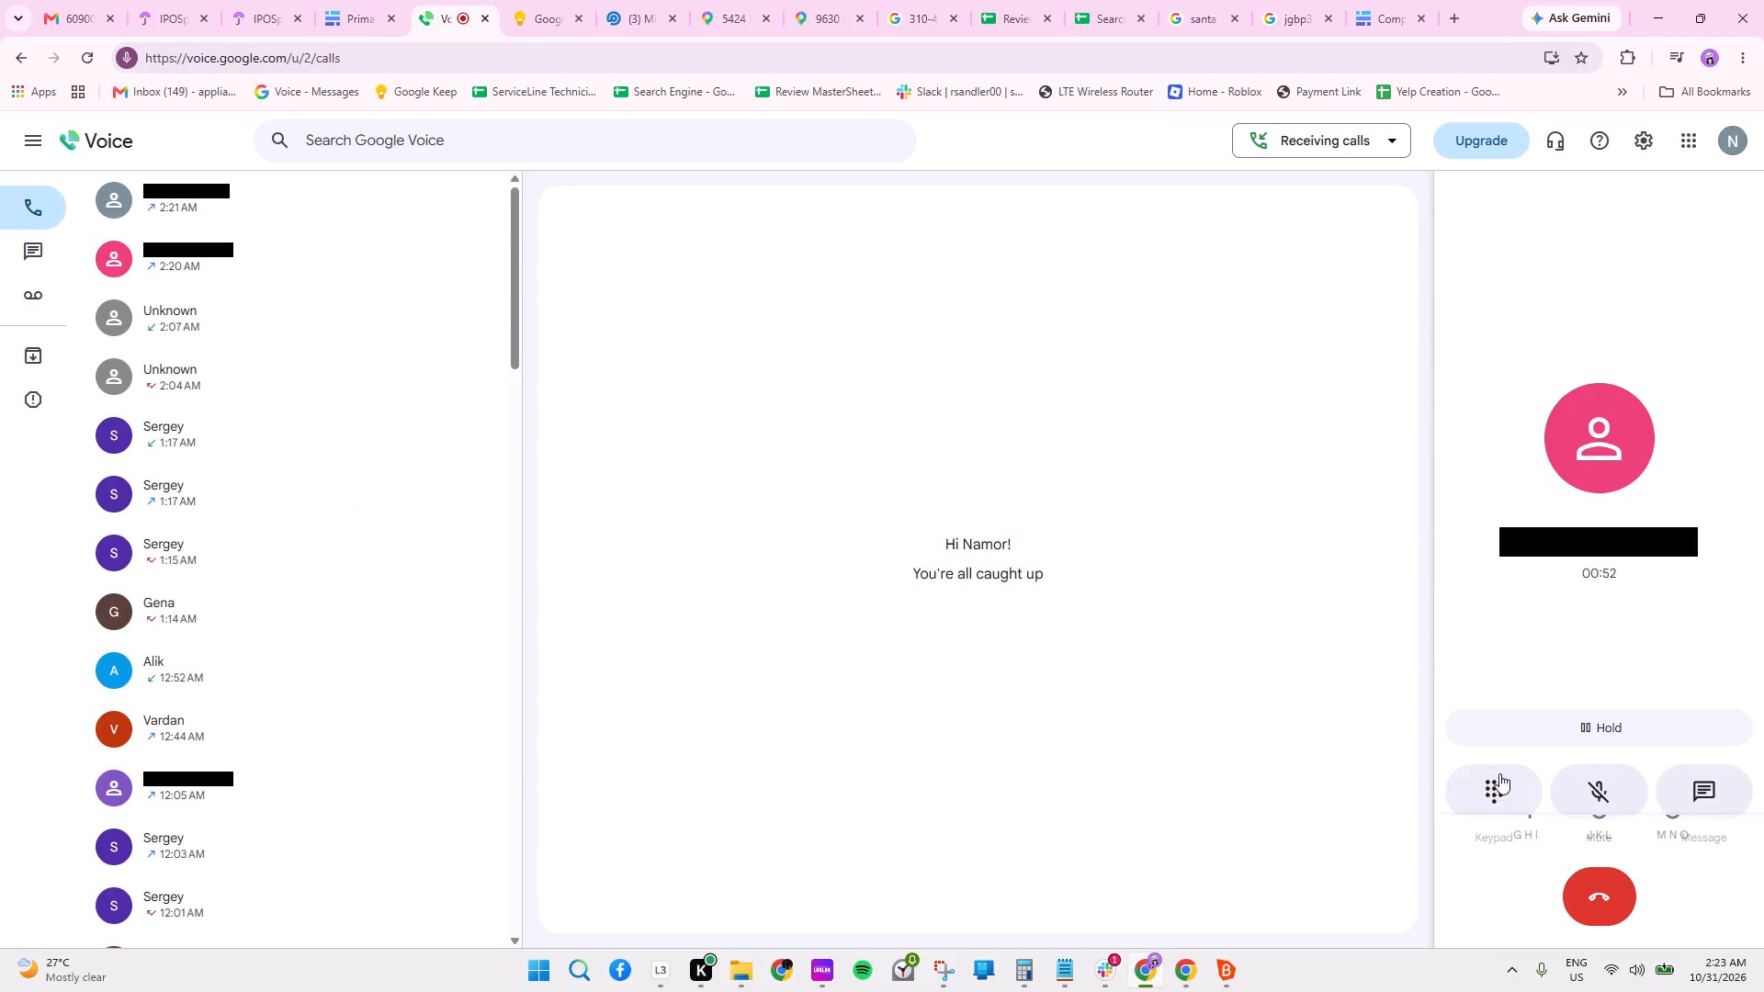
left_click(1519, 558)
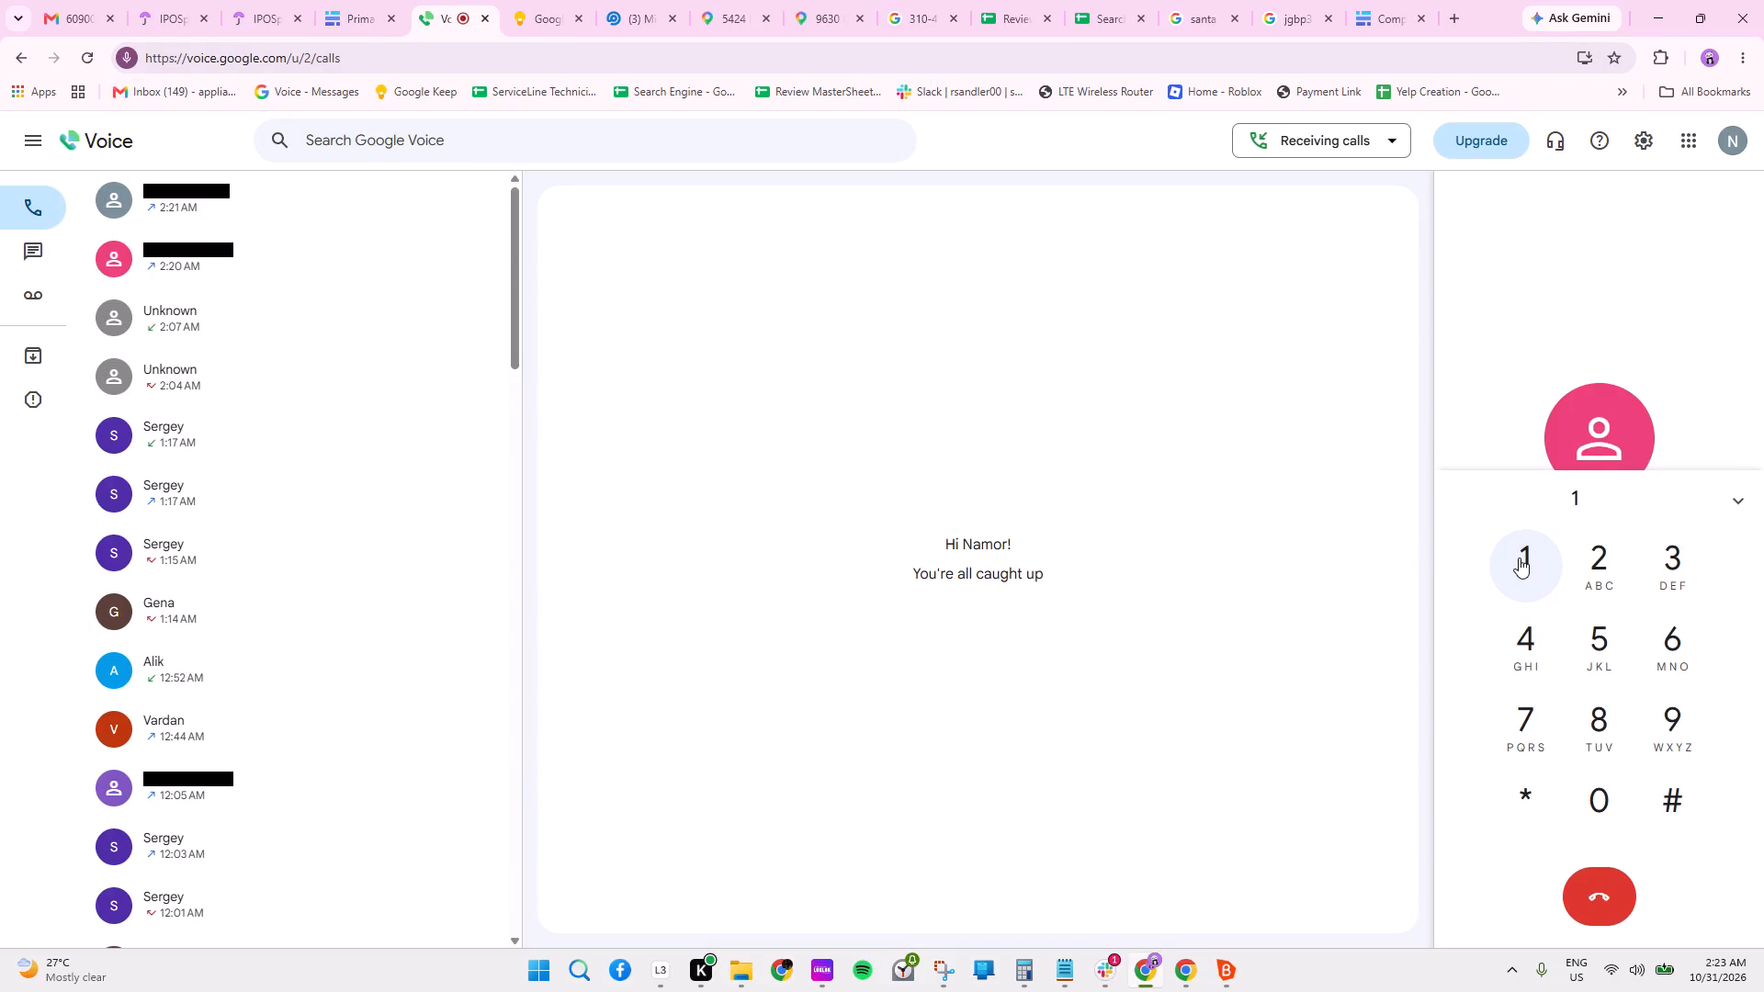
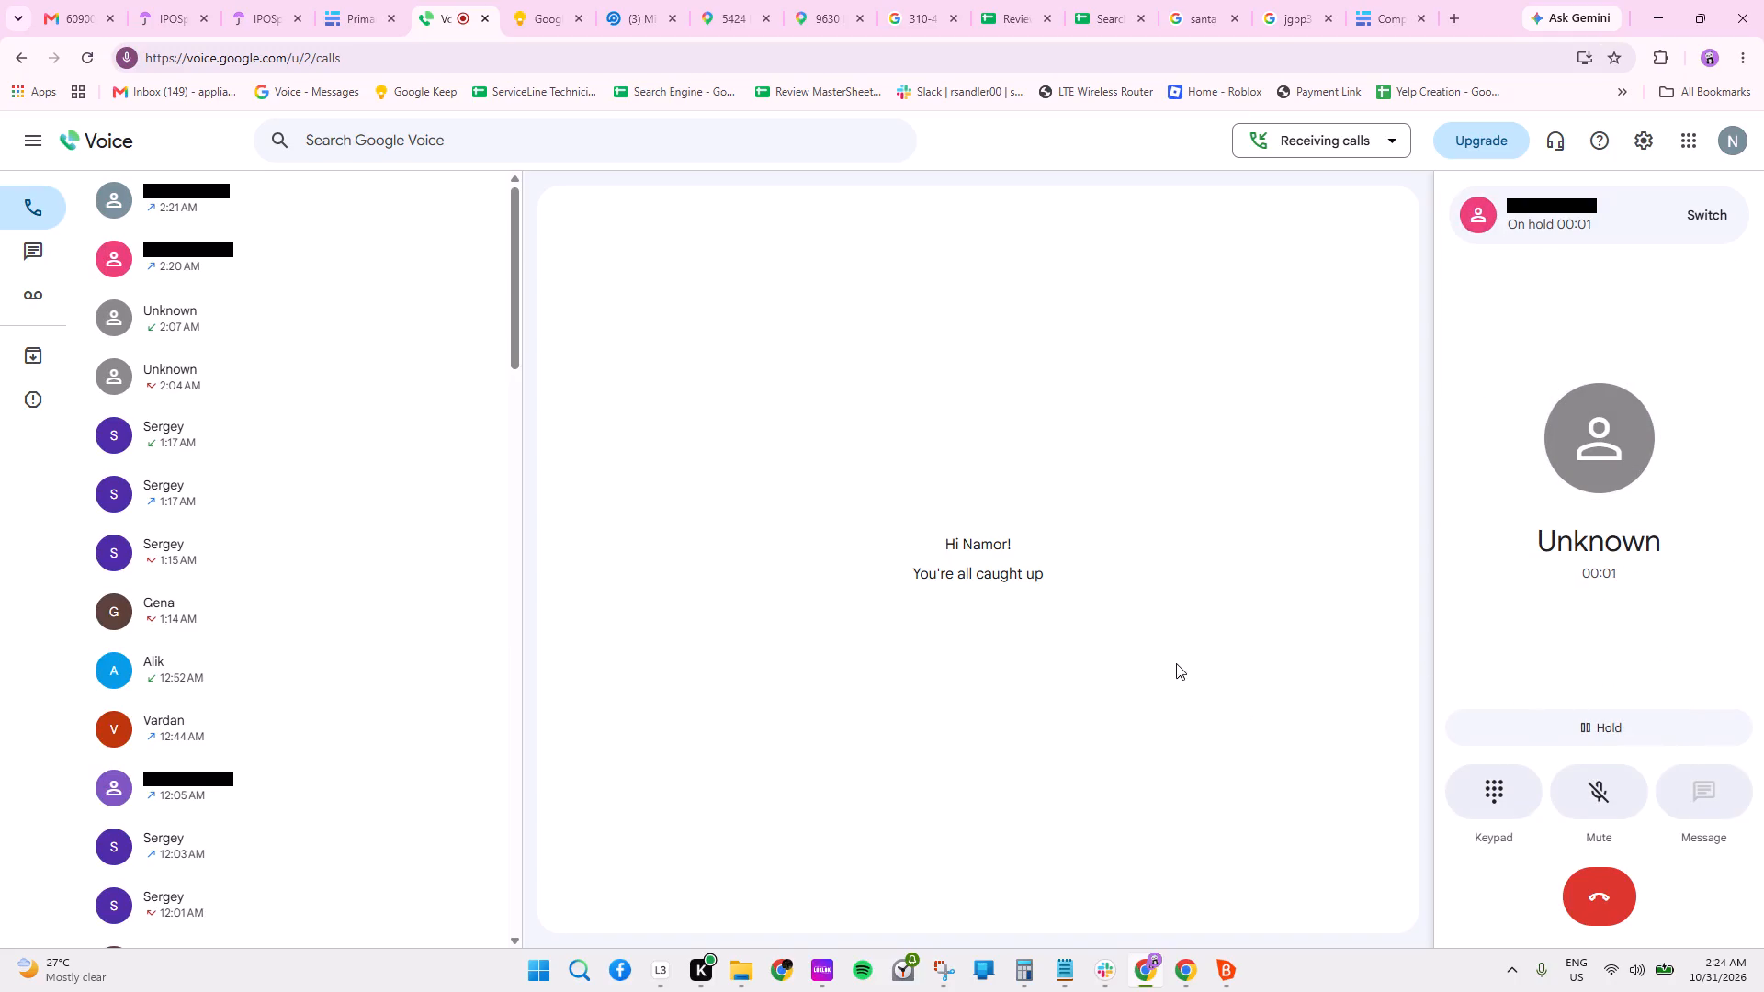
Switch from the active Google Voice call to the GE range customer's open record in the Baserow Call Log.
left_click(828, 409)
left_click(360, 24)
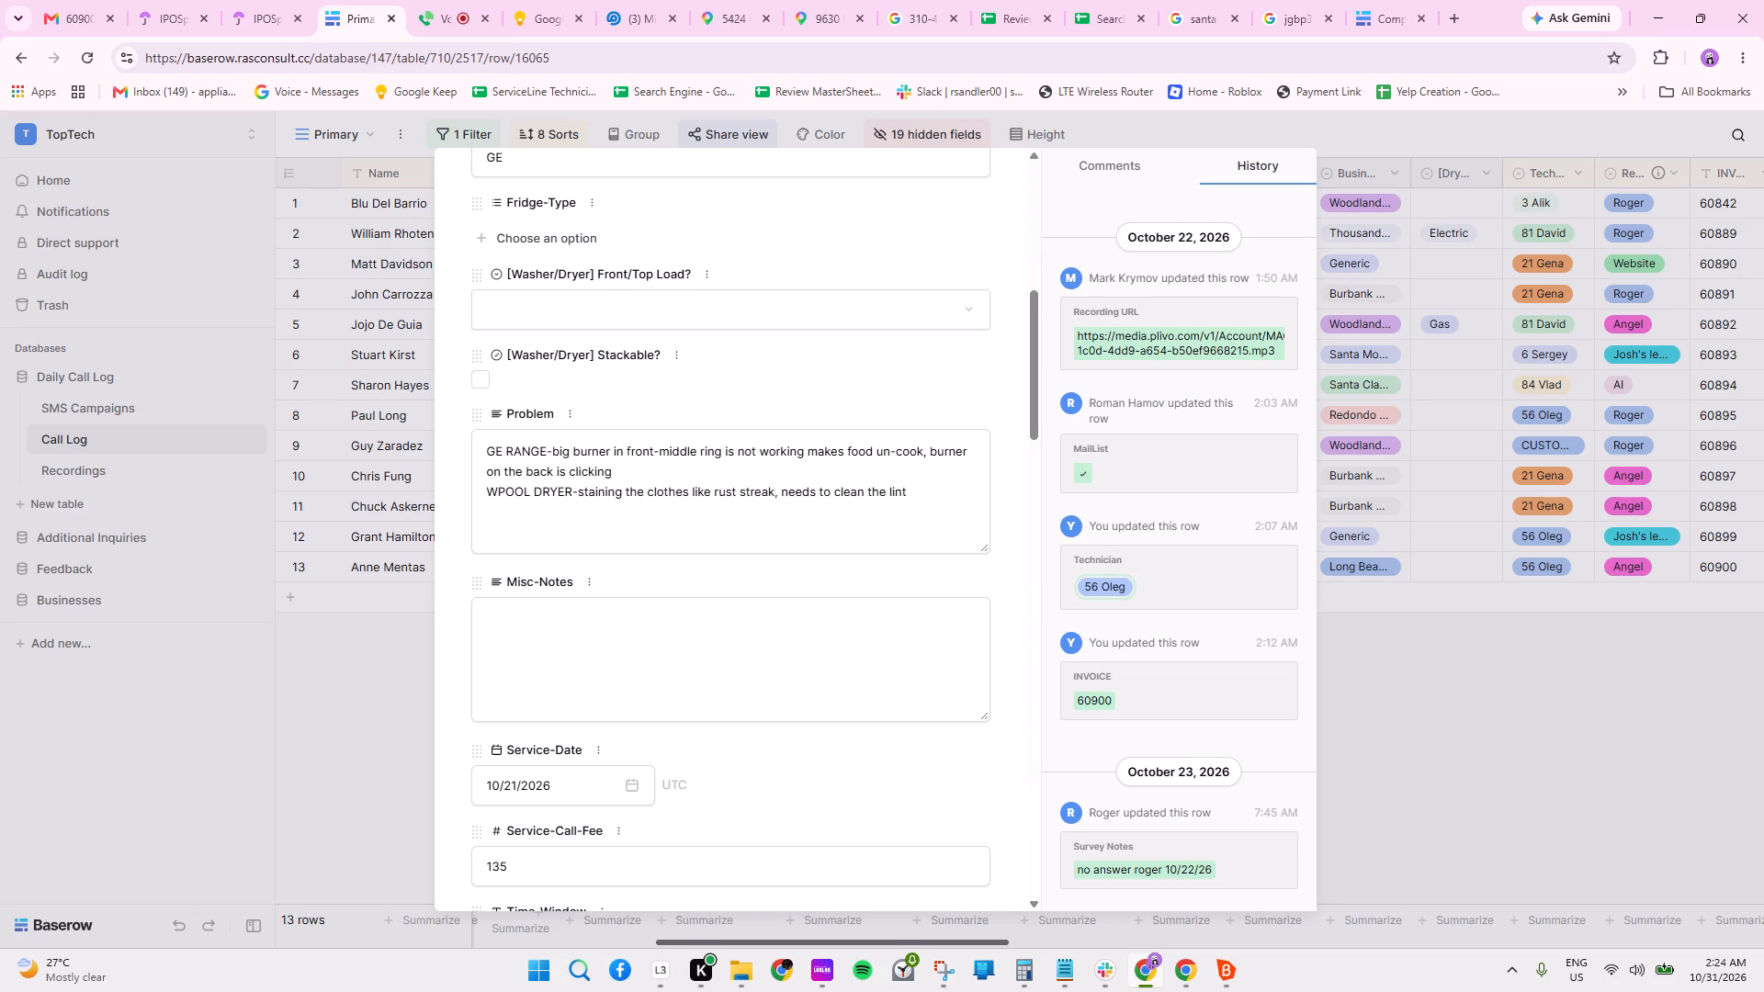